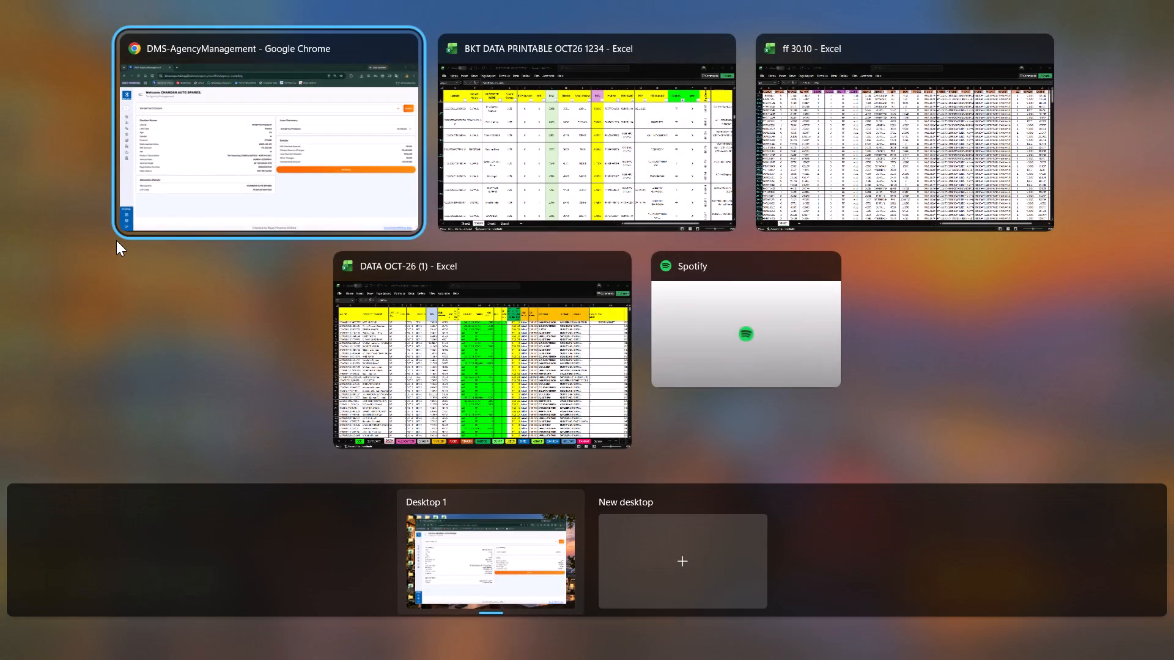
# View the loan record on the DMS agency portal, then switch to the BKT DATA PRINTABLE OCT26 1234 workbook in Excel.
pyautogui.click(174, 199)
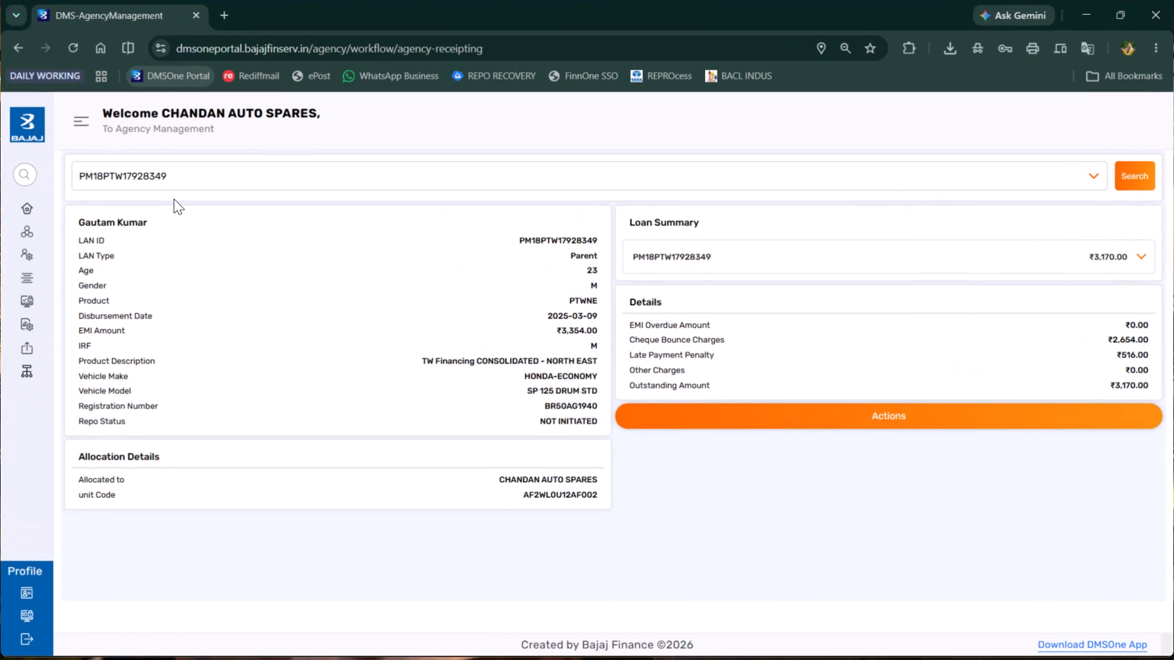
pyautogui.press('super+Tab')
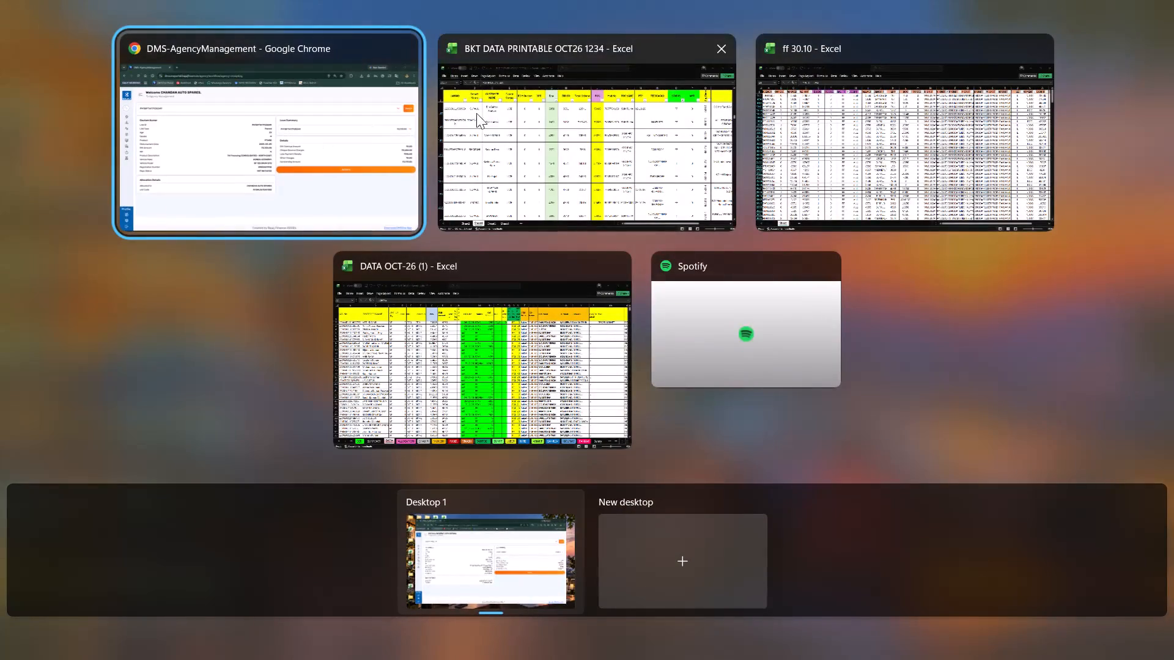
pyautogui.click(544, 131)
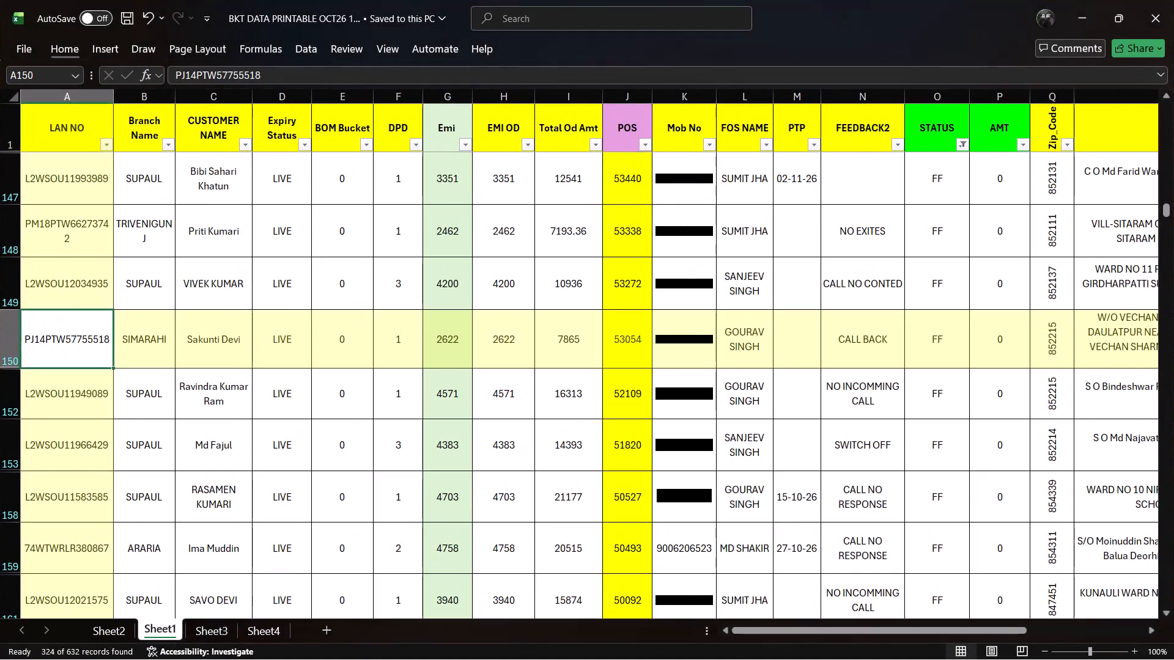
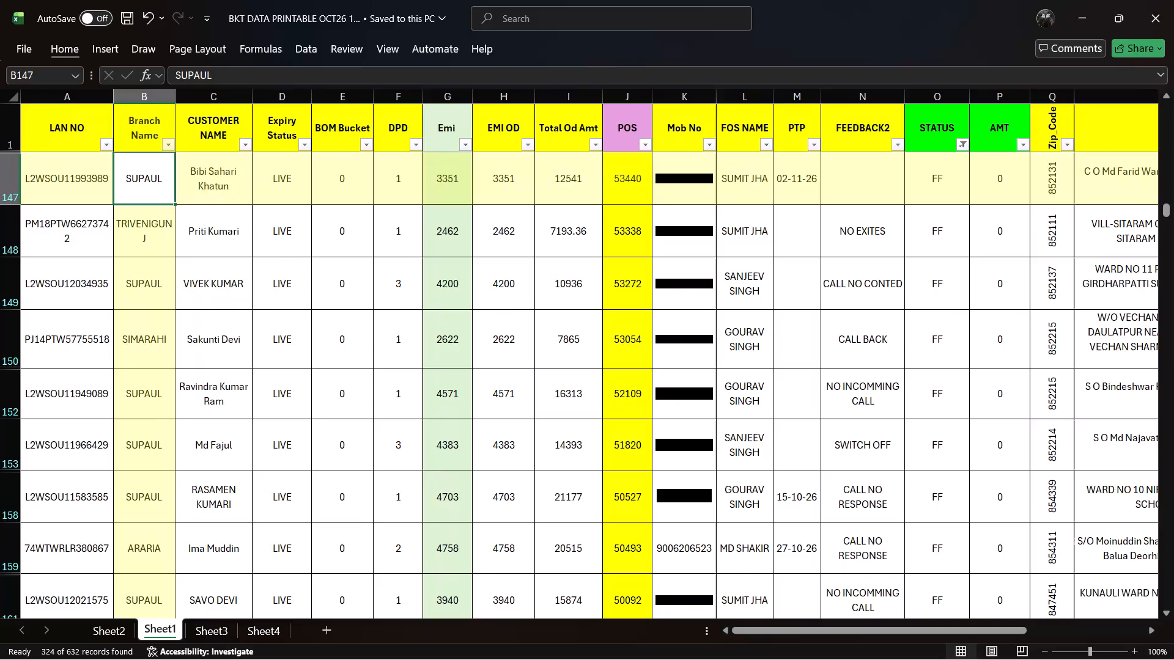
# Replace the FEEDBACK2 entry in row 150 with 01-11-26 and save the workbook.
pyautogui.press('Right')
pyautogui.press('Right')
pyautogui.press('Right')
pyautogui.press('Right')
pyautogui.press('Right')
pyautogui.press('Right')
pyautogui.press('Right')
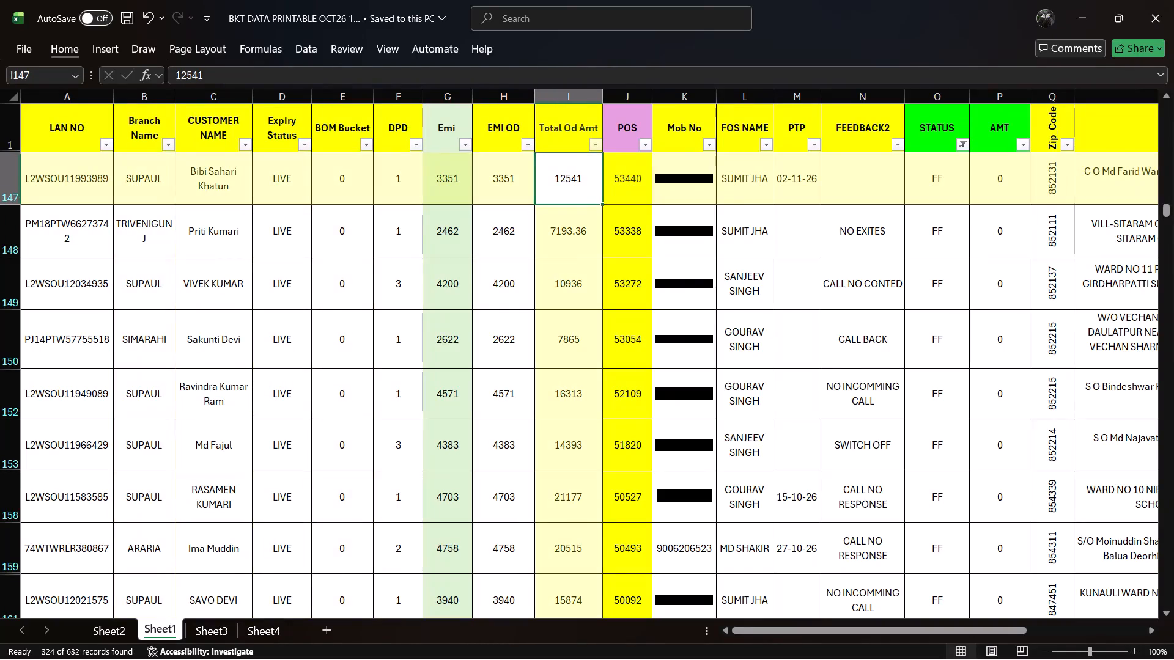
pyautogui.press('Right')
pyautogui.press('Right')
pyautogui.press('Right')
pyautogui.press('Right')
pyautogui.press('Right')
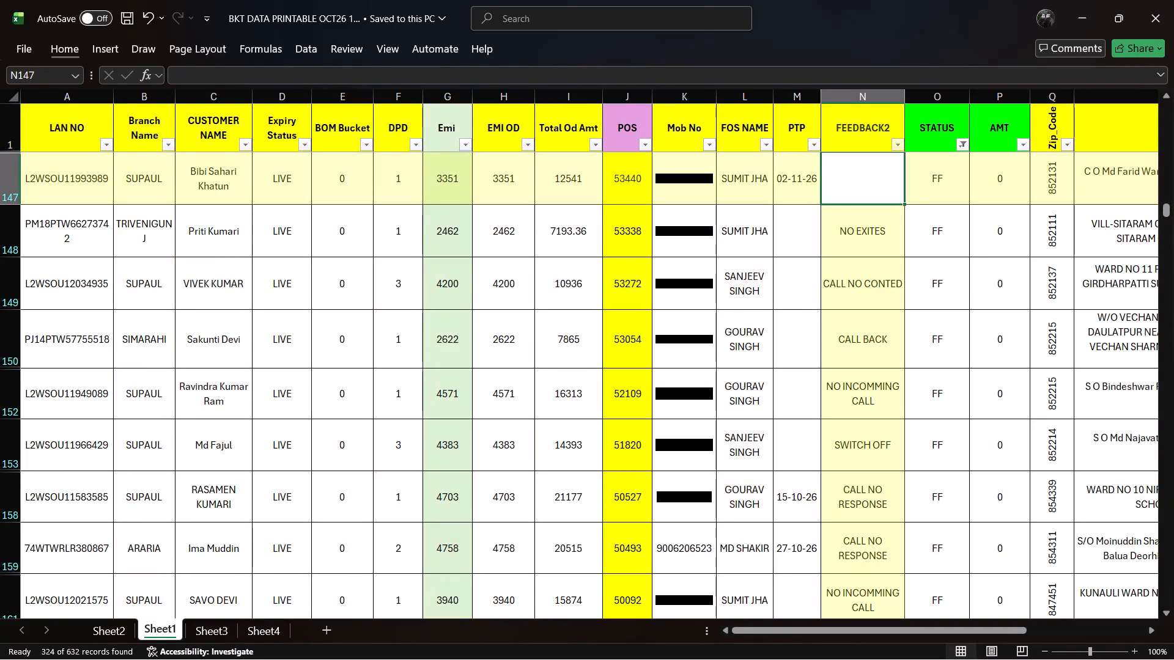
pyautogui.press('Down')
pyautogui.press('Down')
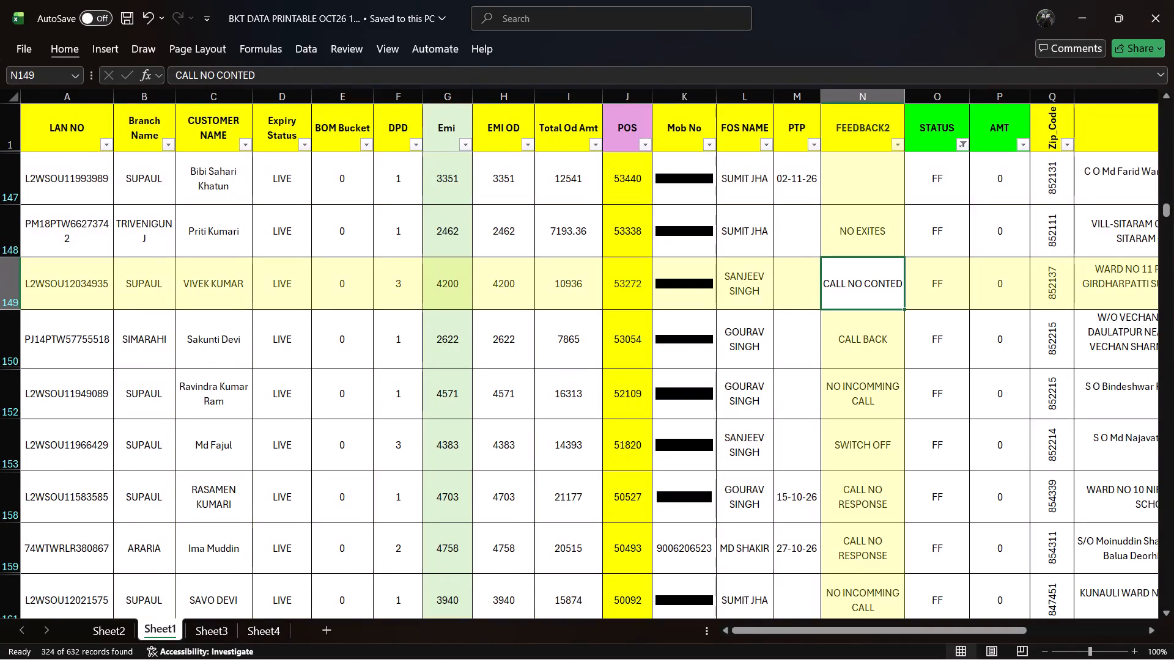
pyautogui.press('Down')
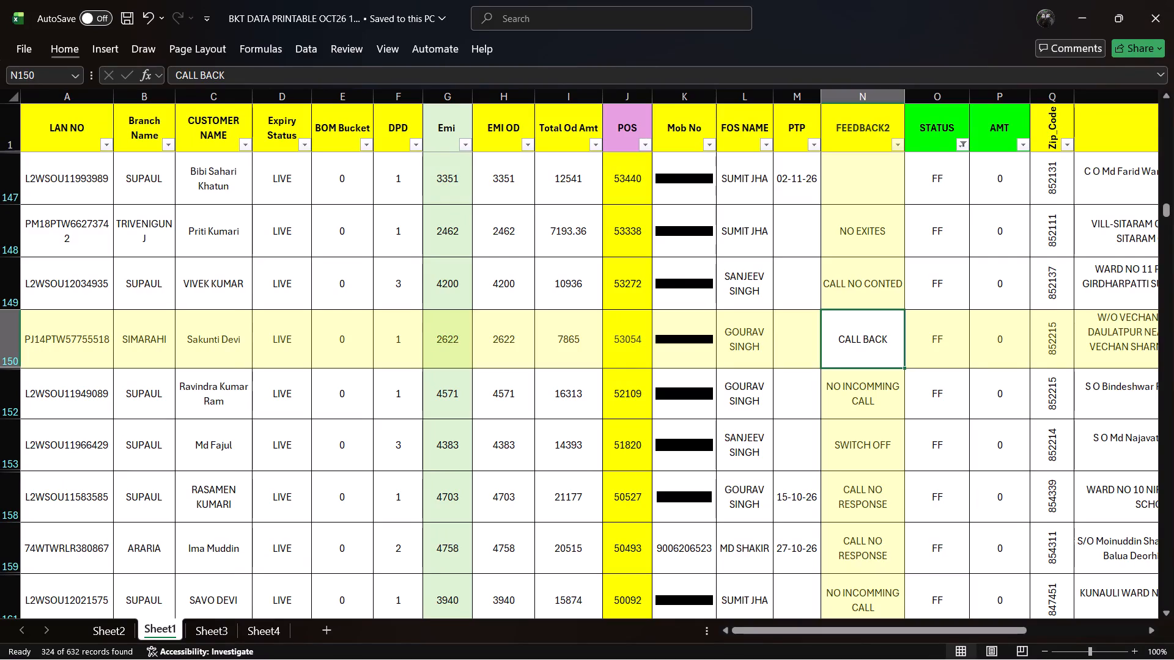
pyautogui.press('Down')
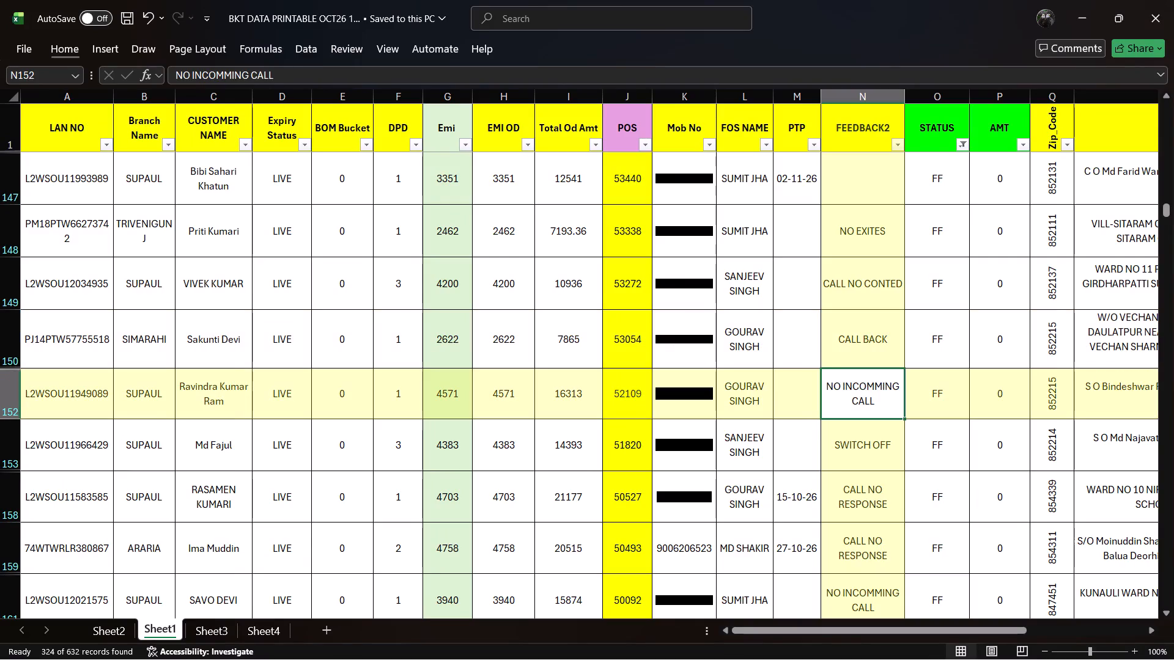
pyautogui.press('Up')
pyautogui.press('BackSpace')
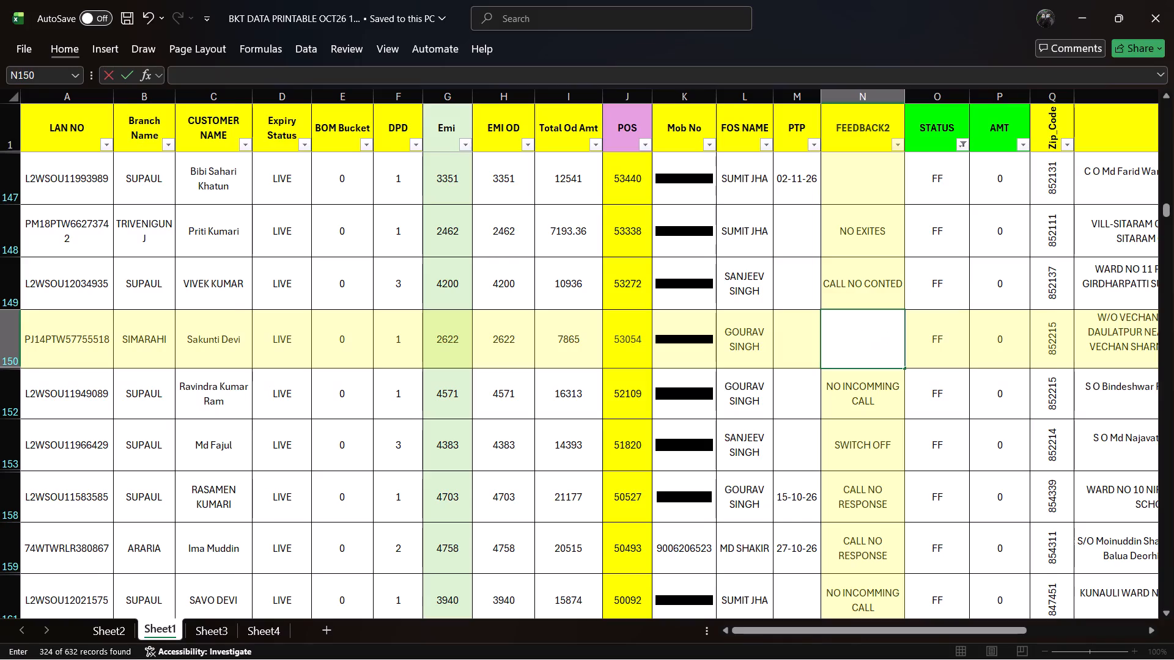
pyautogui.write('01')
pyautogui.press('-')
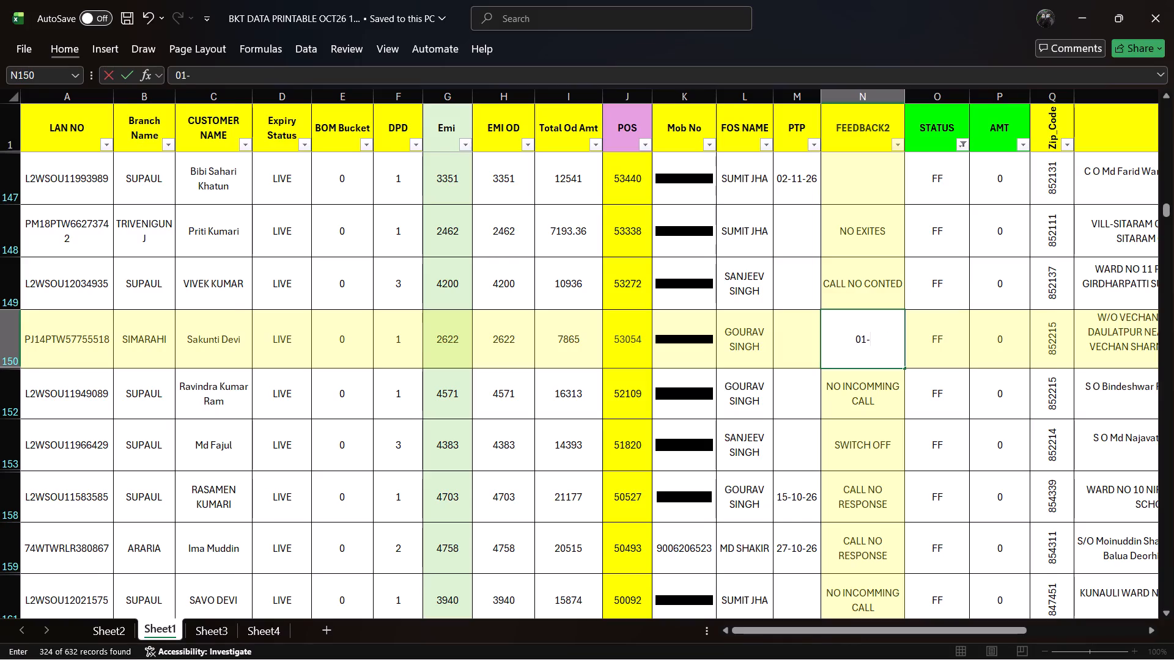
pyautogui.write('11-2')
pyautogui.press('6')
pyautogui.press('Down')
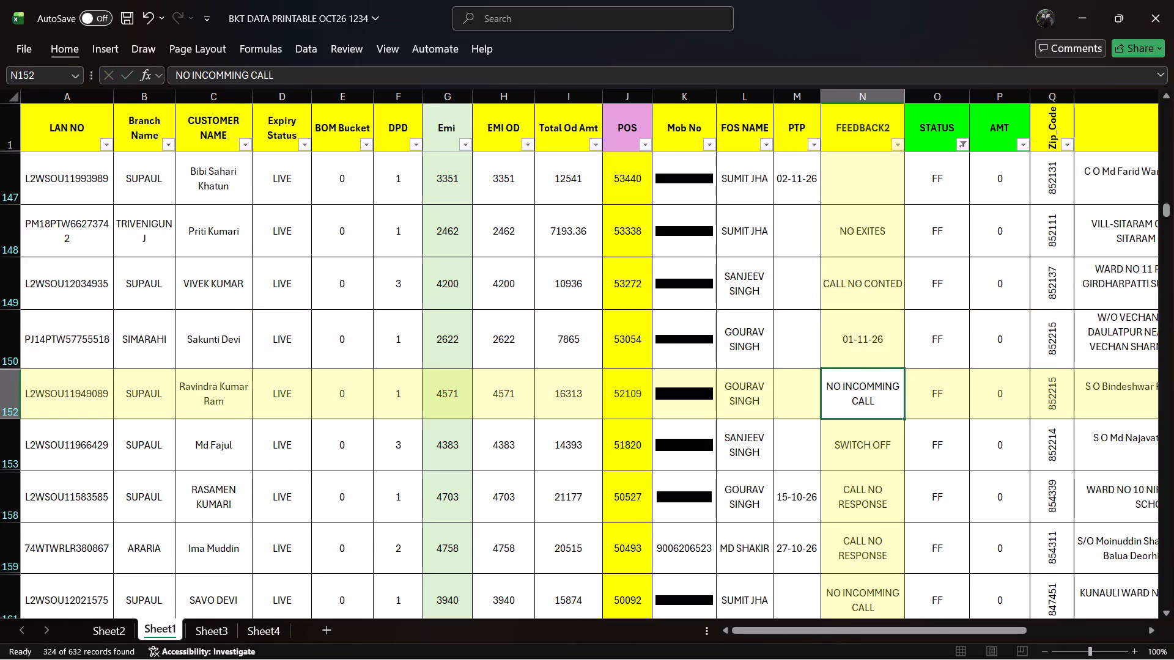
pyautogui.hotkey('ctrl', 's')
# Copy the LAN number of the account in row 152.
pyautogui.press('Left')
pyautogui.press('Left')
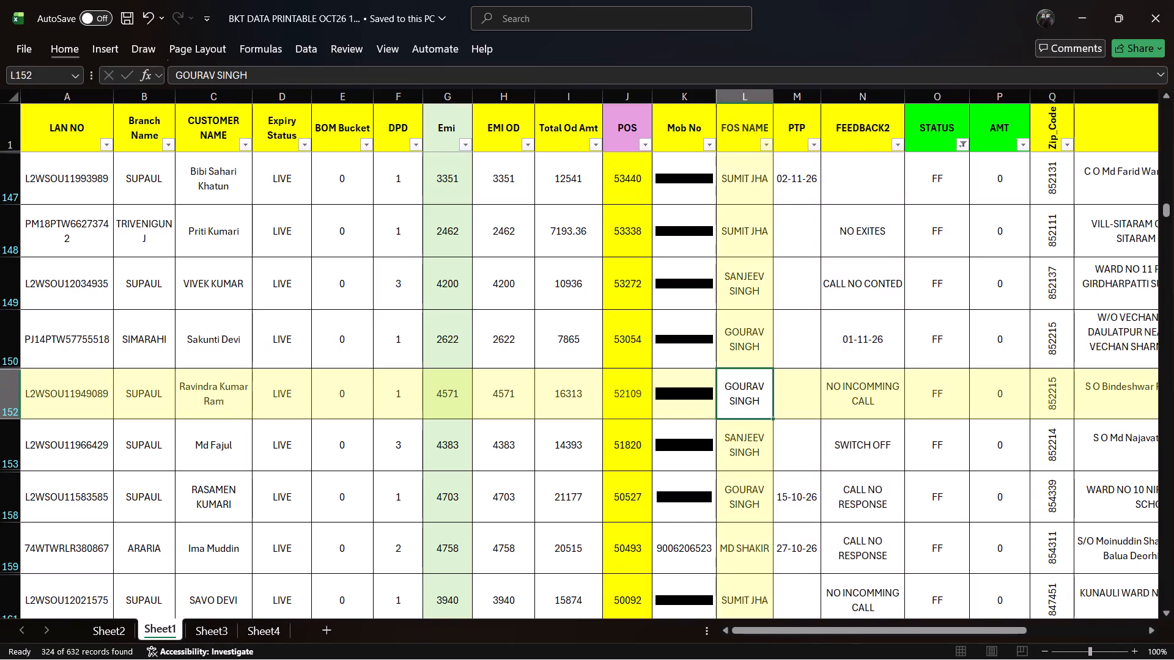
pyautogui.press('Right')
pyautogui.press('Left')
pyautogui.press('Left')
pyautogui.press('Left')
pyautogui.press('Left')
pyautogui.press('Left')
pyautogui.press('Left')
pyautogui.press('Left')
pyautogui.press('Left')
pyautogui.press('Left')
pyautogui.press('Left')
pyautogui.press('Left')
pyautogui.press('Left')
pyautogui.press('Left')
pyautogui.press('Left')
pyautogui.press('Left')
pyautogui.press('Left')
pyautogui.press('Left')
pyautogui.press('Left')
pyautogui.press('Left')
pyautogui.press('Left')
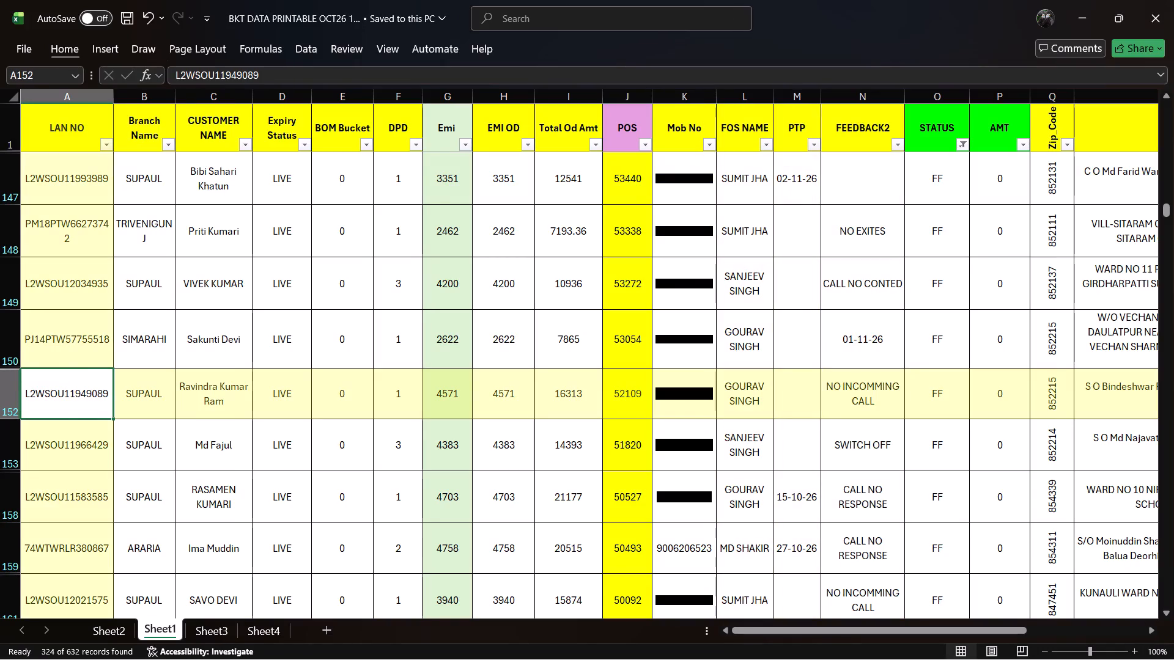
pyautogui.hotkey('ctrl', 'c')
# Switch to the DMS agency portal in Chrome, search for the copied LAN number and open the matching loan record.
pyautogui.press('super+Tab')
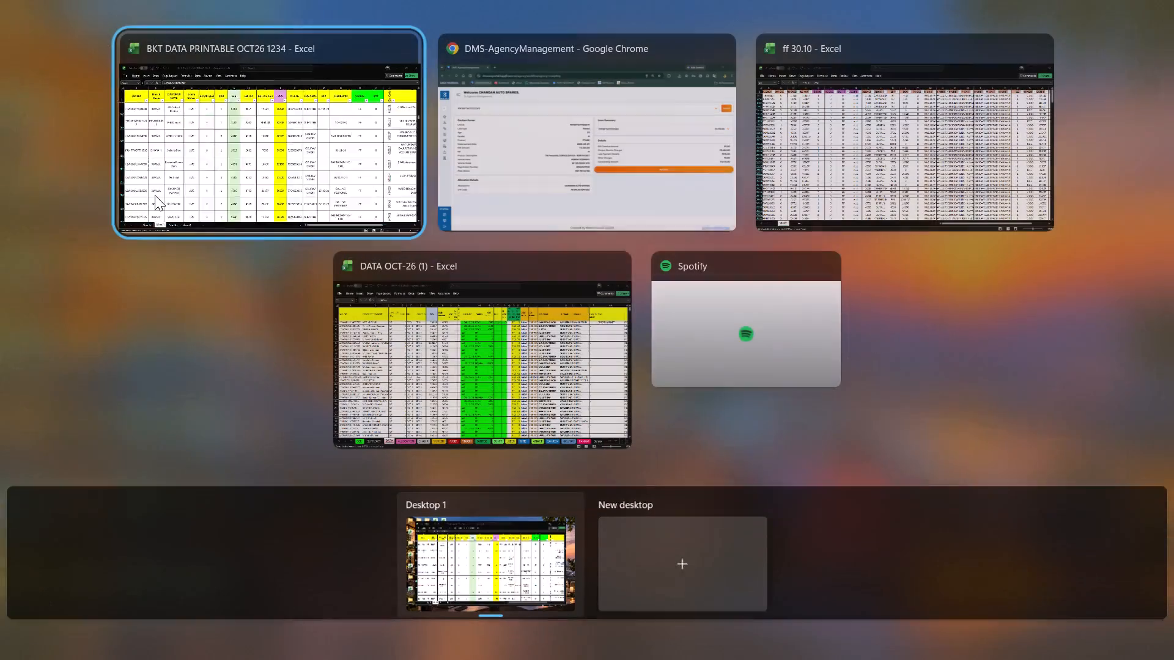
pyautogui.click(578, 187)
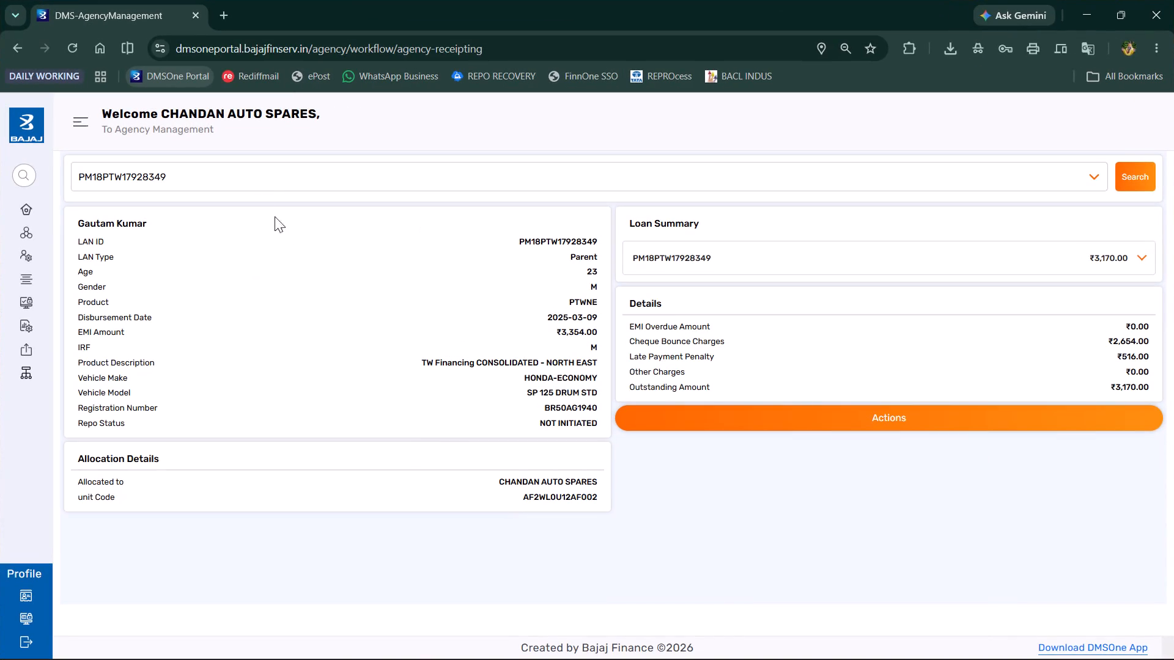
pyautogui.doubleClick(204, 172)
pyautogui.press('BackSpace')
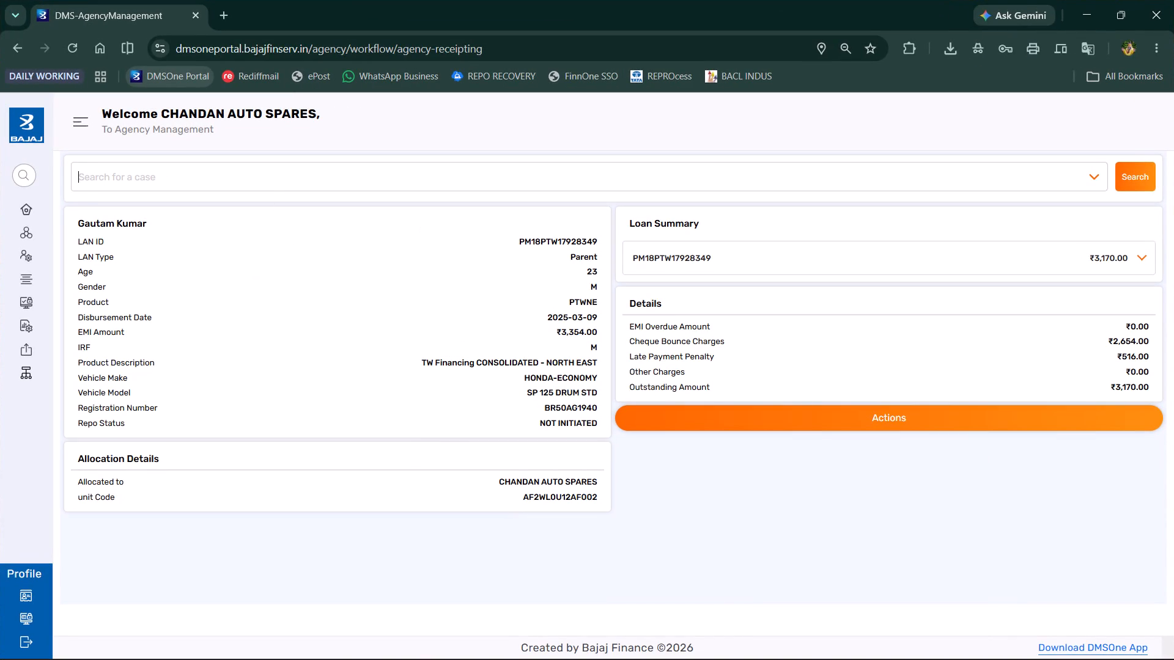
pyautogui.hotkey('ctrl', 'v')
pyautogui.press('Return')
pyautogui.press('Return')
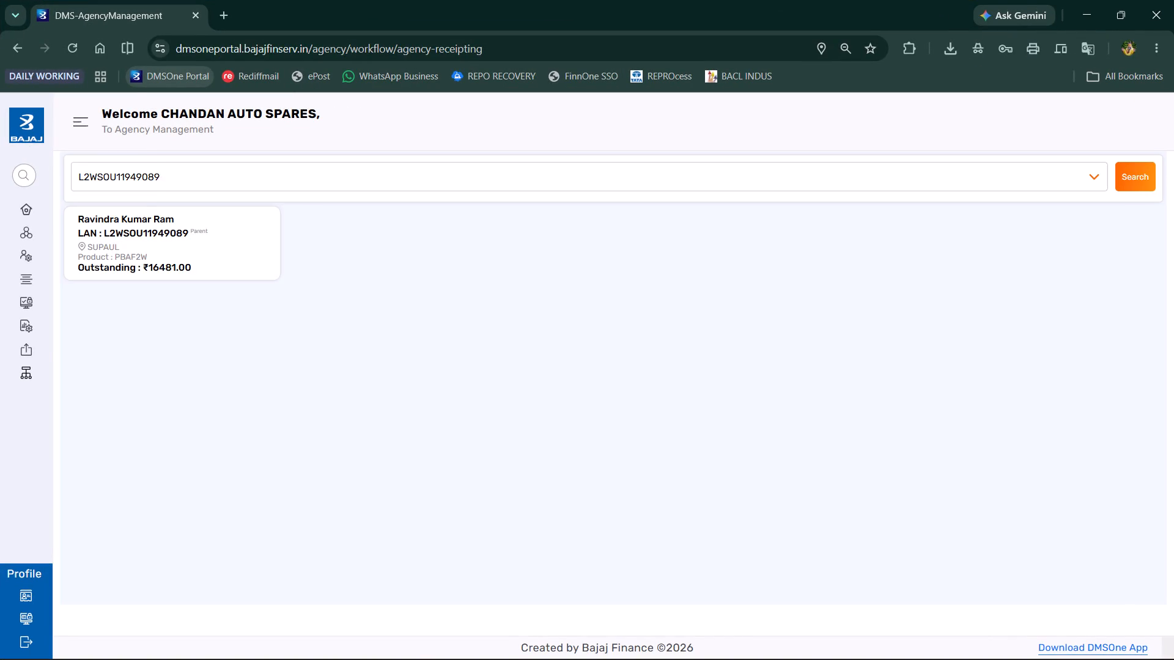
pyautogui.doubleClick(249, 221)
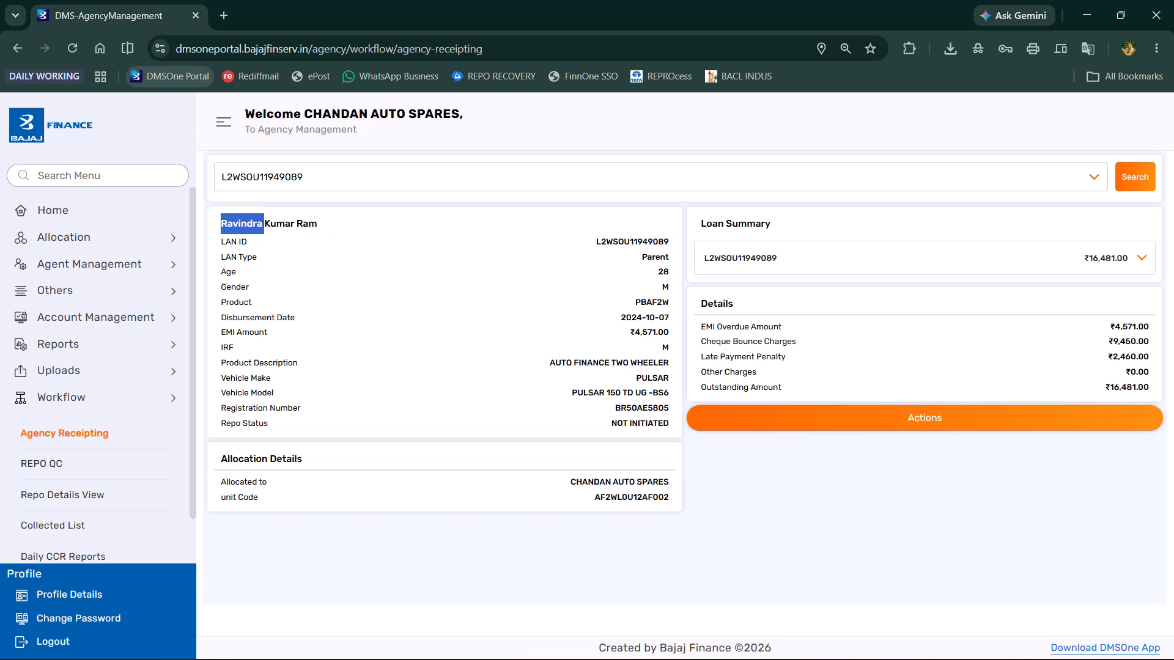
# Return to the BKT DATA PRINTABLE OCT26 1234 workbook in Excel and examine row 152 across to its Mob No cell.
pyautogui.press('super+Tab')
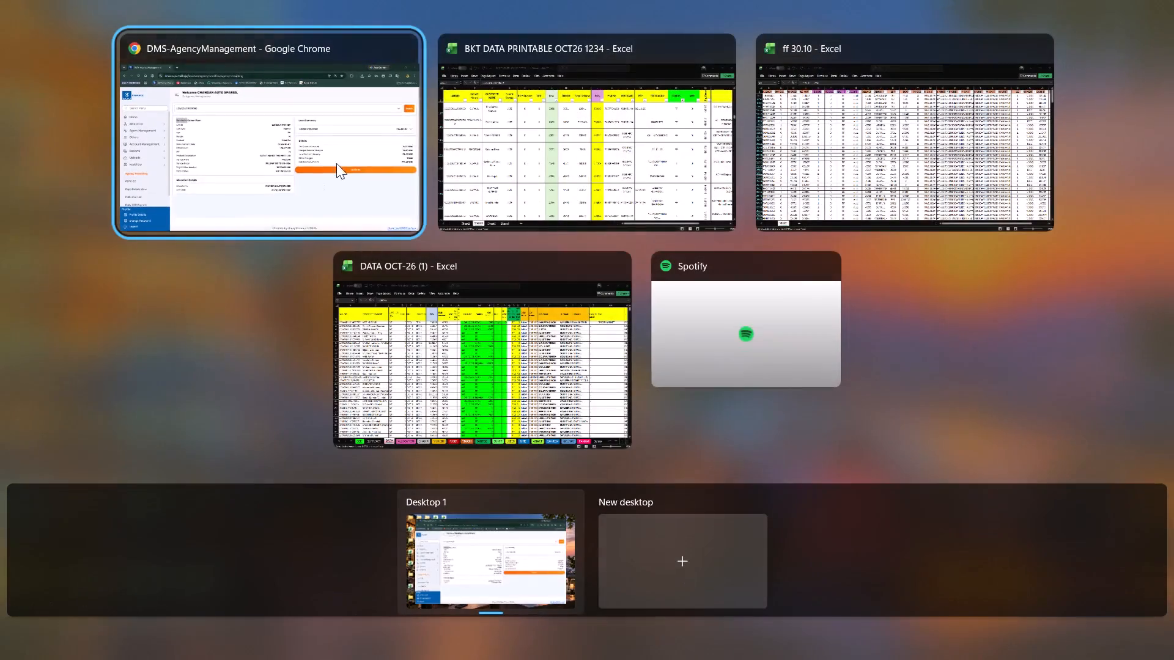
pyautogui.click(524, 150)
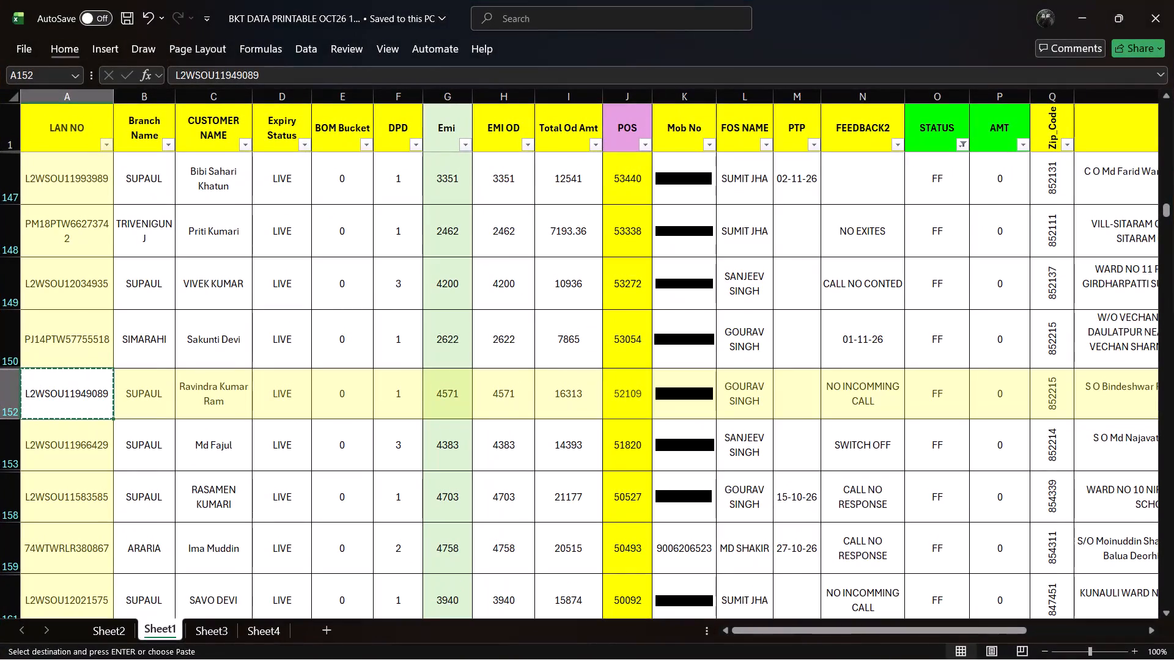
pyautogui.press('Right')
pyautogui.press('Right')
pyautogui.press('Right')
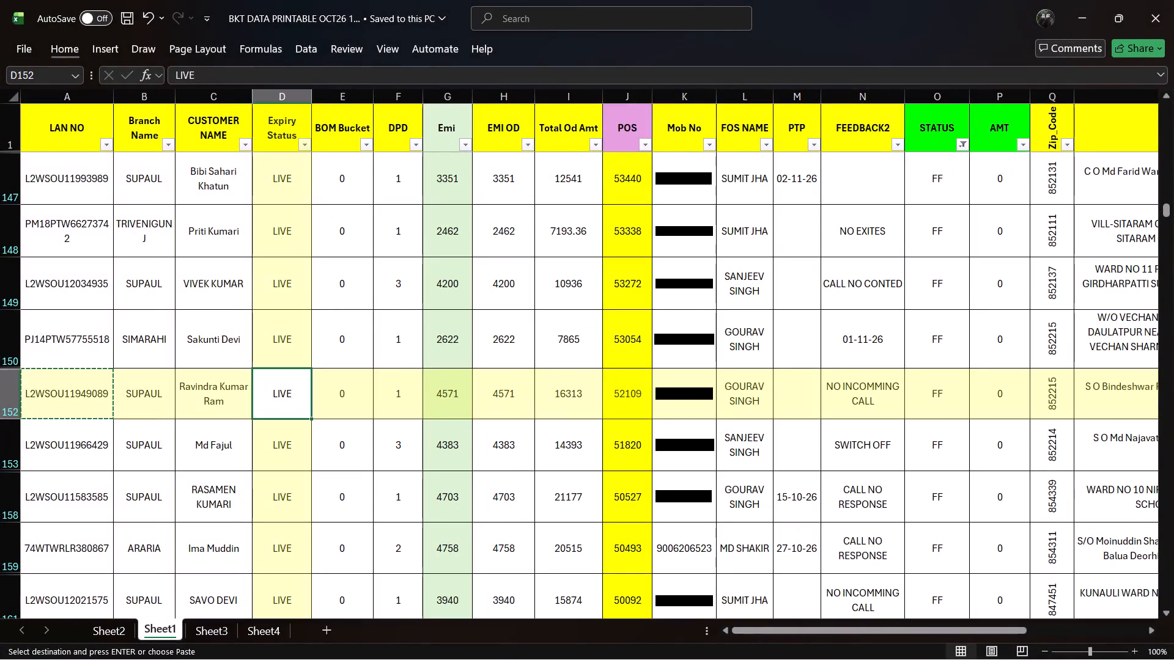
pyautogui.press('Right')
pyautogui.press('Right')
pyautogui.press('Right')
pyautogui.press('Right')
pyautogui.press('Right')
pyautogui.press('Right')
pyautogui.press('Right')
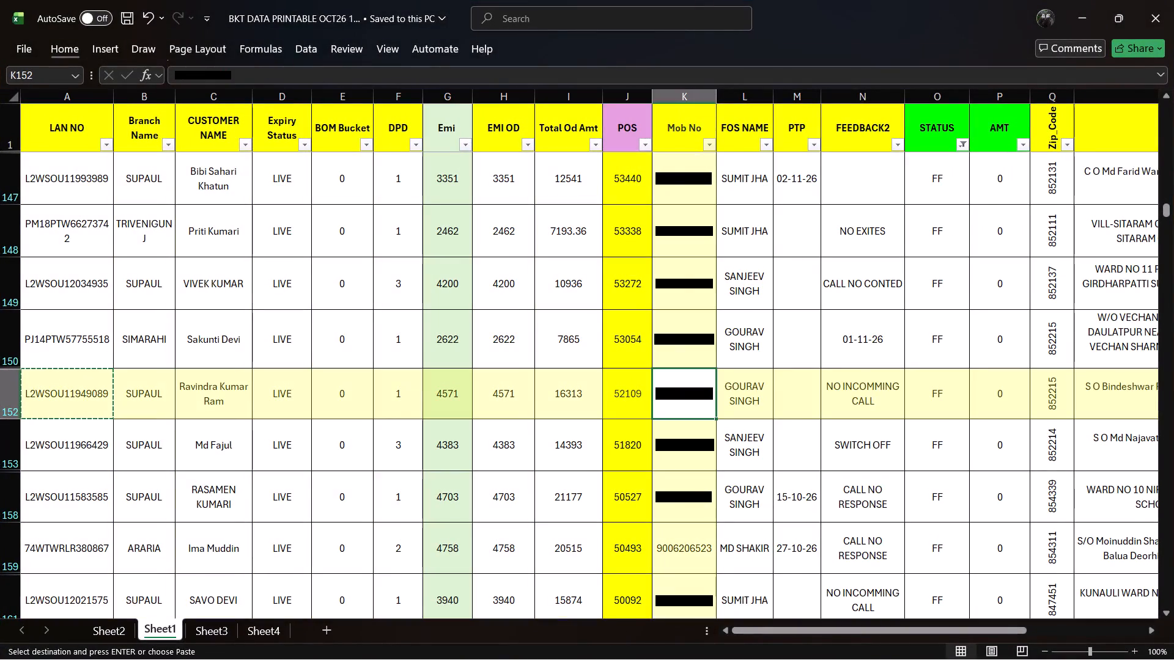
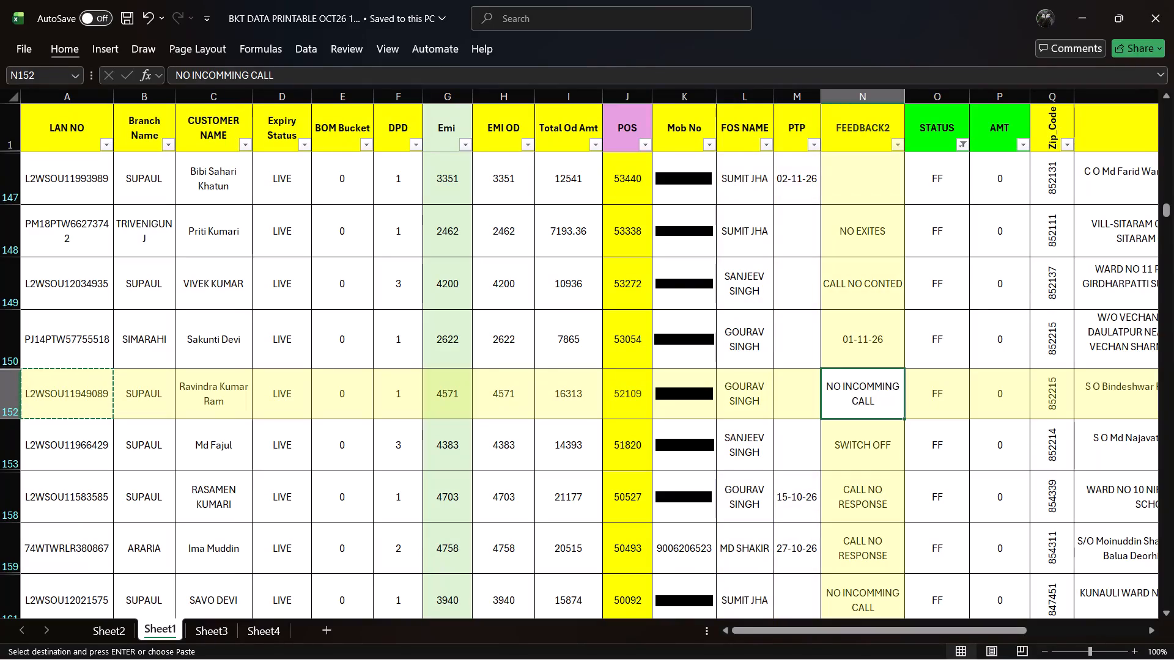
# Replace the FEEDBACK2 entry in row 152 with CALL NO CONTED and save the workbook.
pyautogui.press('BackSpace')
pyautogui.write('cll')
pyautogui.press('space')
pyautogui.press('BackSpace')
pyautogui.press('BackSpace')
pyautogui.press('BackSpace')
pyautogui.press('BackSpace')
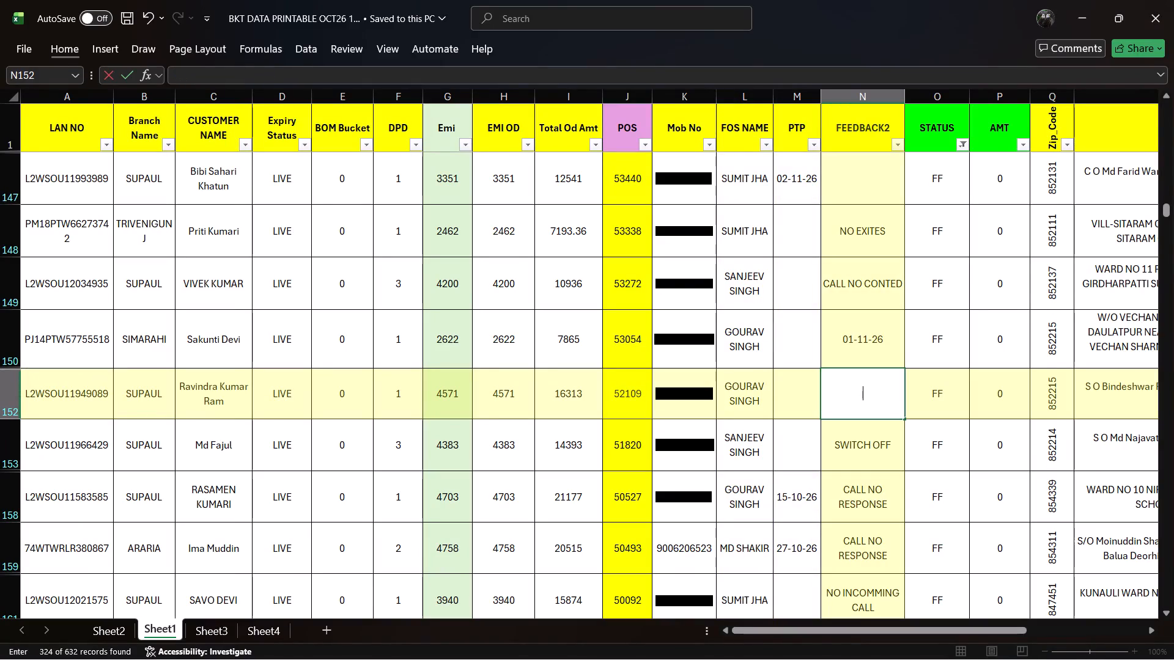
pyautogui.write('CALL NO')
pyautogui.press('space')
pyautogui.press('c')
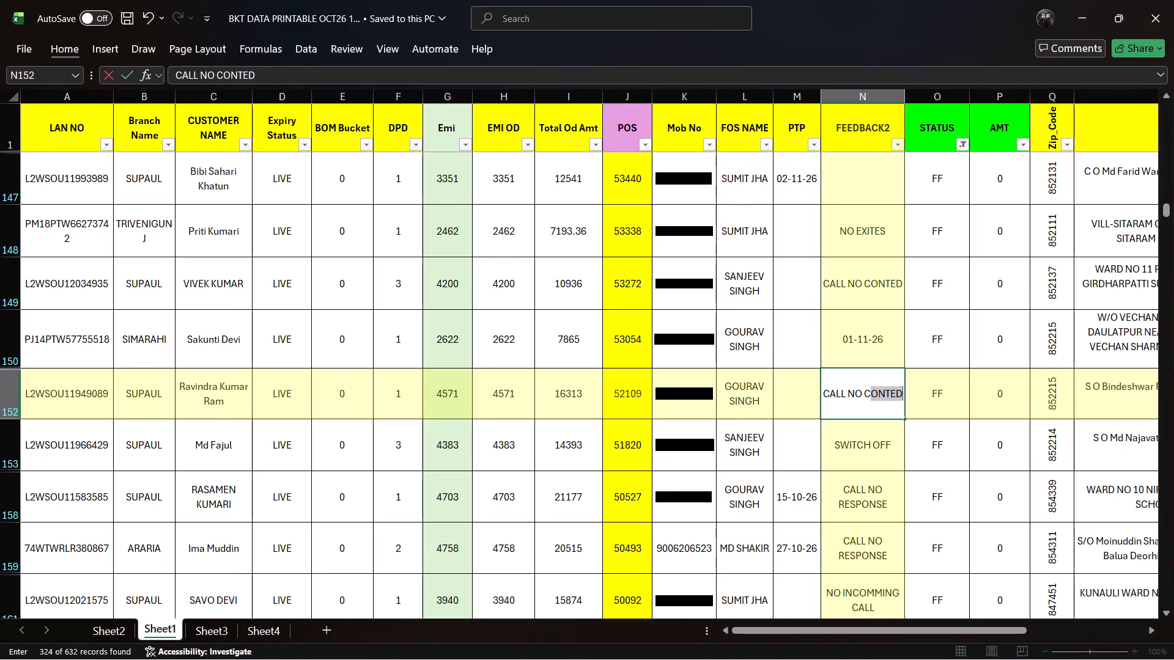
pyautogui.press('Down')
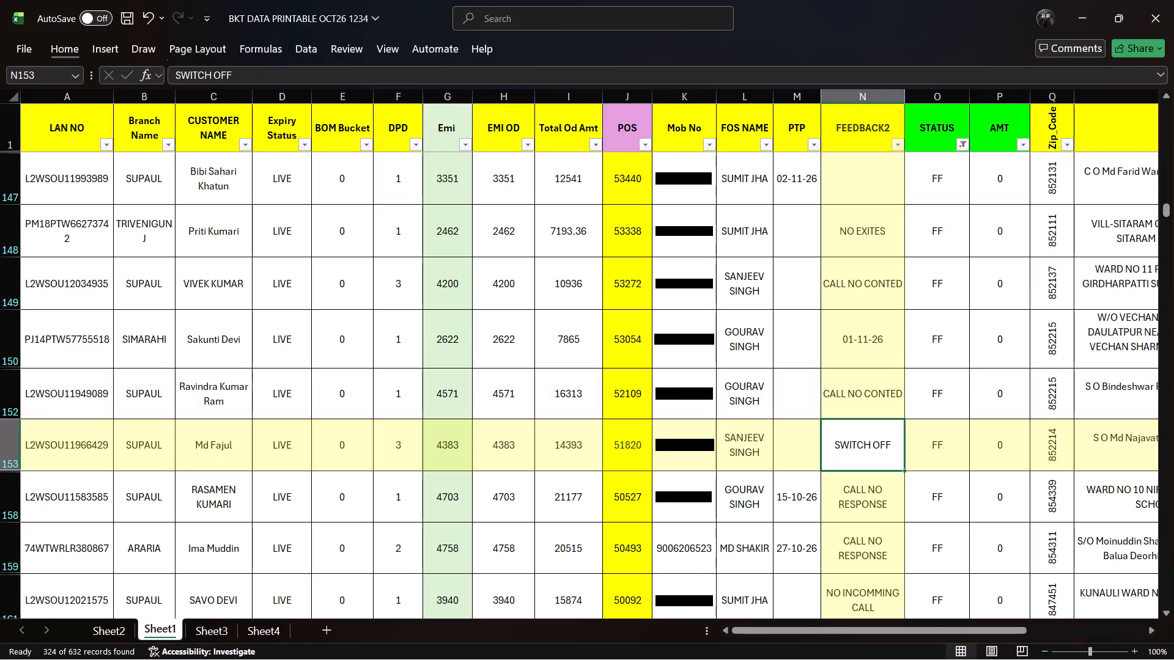
pyautogui.hotkey('ctrl', 's')
# Copy the LAN number of the account in row 153.
pyautogui.press('Left')
pyautogui.press('Left')
pyautogui.press('Left')
pyautogui.press('Left')
pyautogui.press('Left')
pyautogui.press('Left')
pyautogui.press('Left')
pyautogui.press('Left')
pyautogui.press('Left')
pyautogui.press('Left')
pyautogui.press('Left')
pyautogui.press('Left')
pyautogui.press('Left')
pyautogui.press('Left')
pyautogui.press('Left')
pyautogui.press('Left')
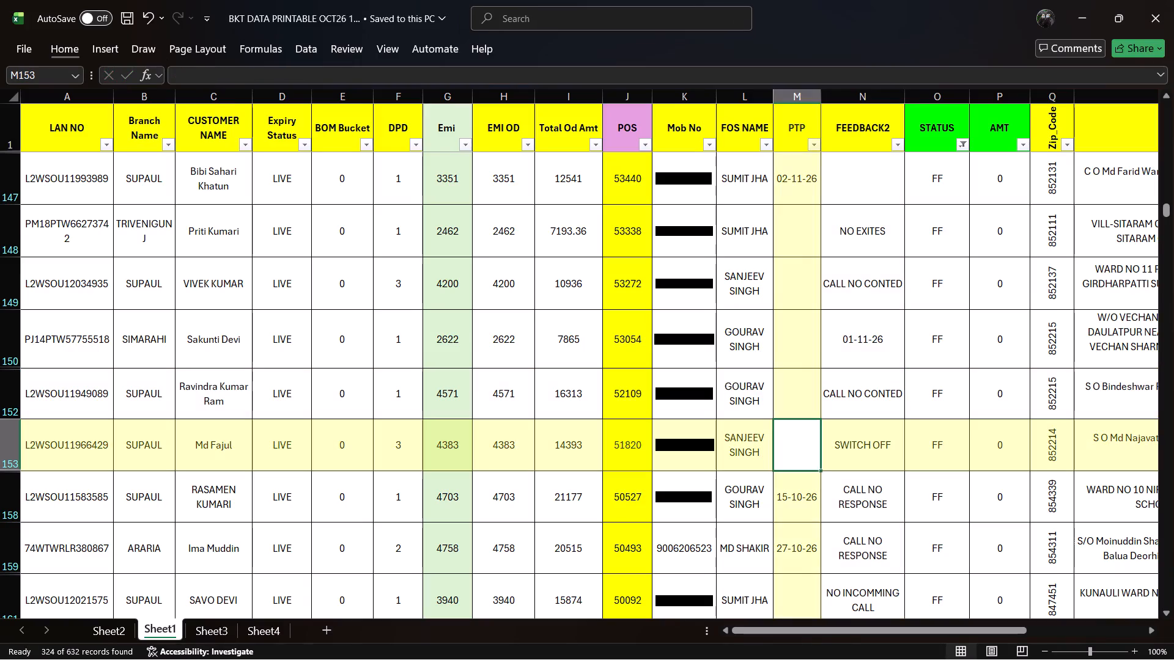
pyautogui.hotkey('ctrl', 'c')
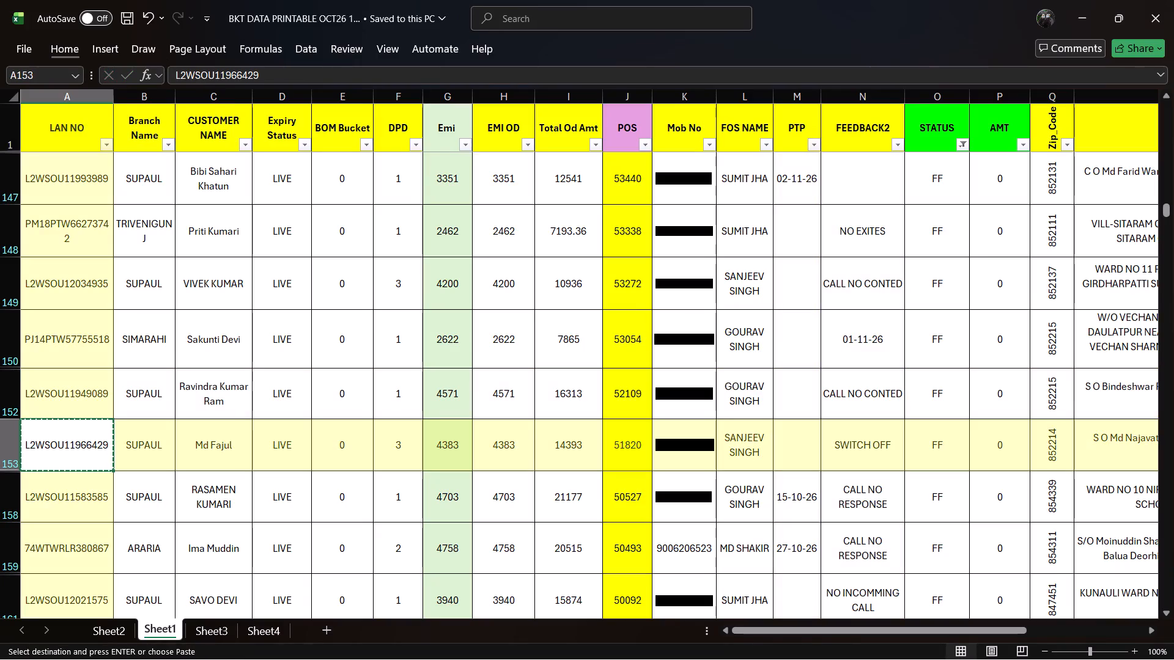
# Switch to the DMS agency portal in Chrome, search for the copied LAN number and open the matching loan record.
pyautogui.press('super+Tab')
pyautogui.click(600, 176)
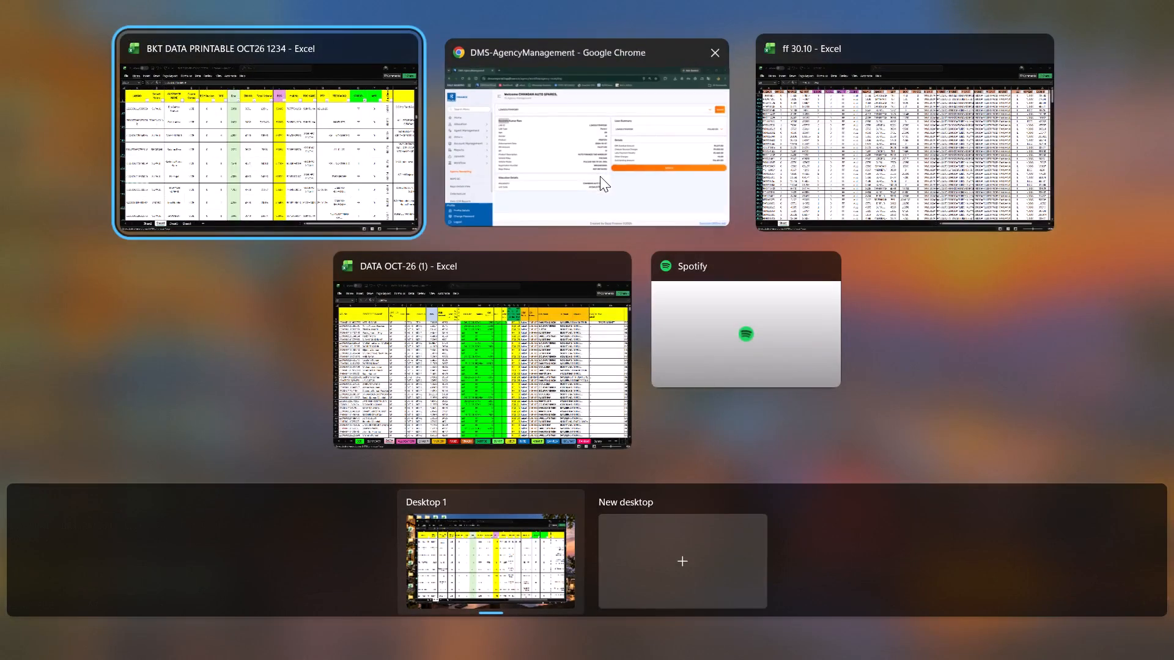
pyautogui.doubleClick(323, 183)
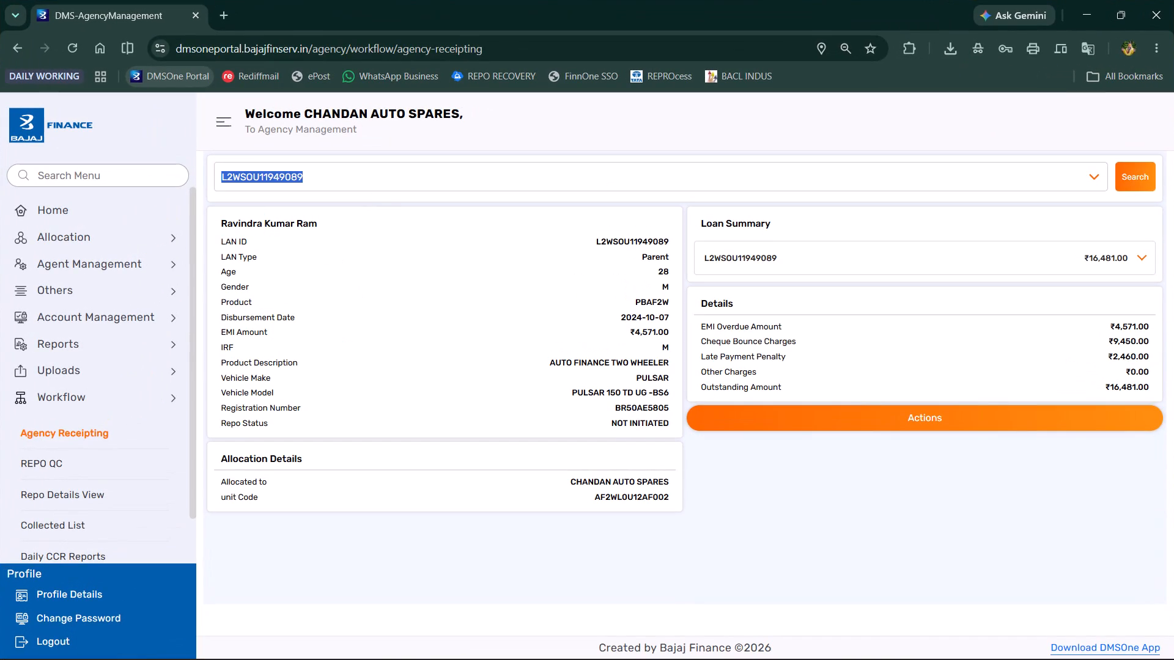
pyautogui.press('BackSpace')
pyautogui.hotkey('ctrl', 'v')
pyautogui.press('Return')
pyautogui.press('Return')
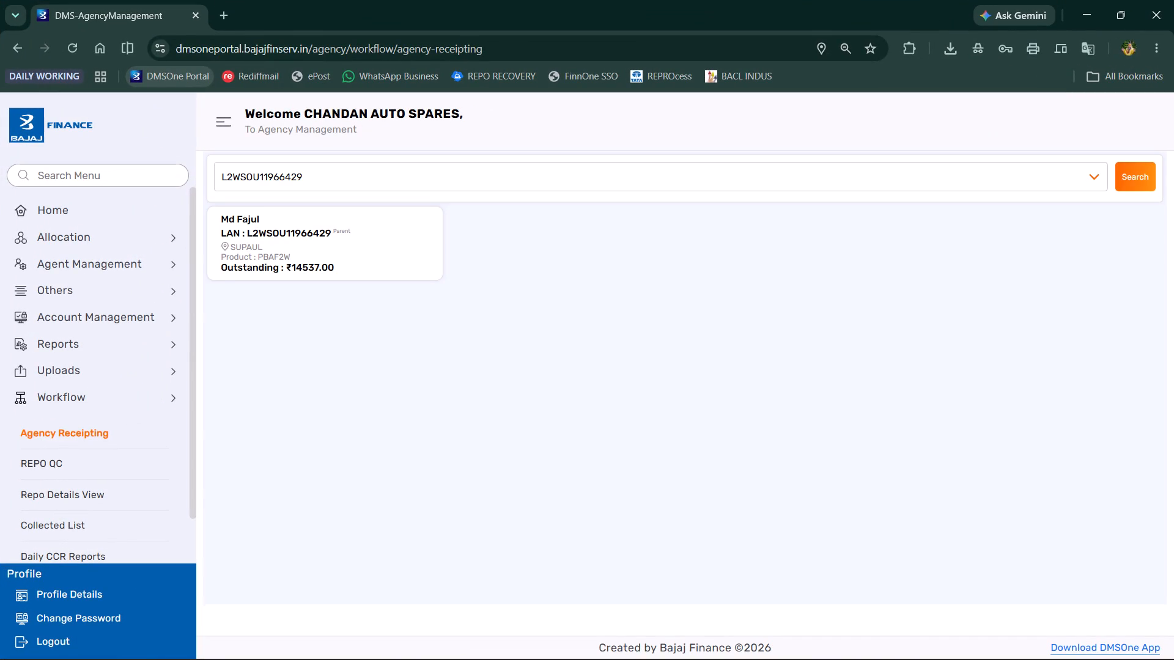
pyautogui.tripleClick(269, 234)
# Return to the BKT DATA PRINTABLE OCT26 1234 workbook in Excel and examine row 153 across to its Mob No cell.
pyautogui.press('super+Tab')
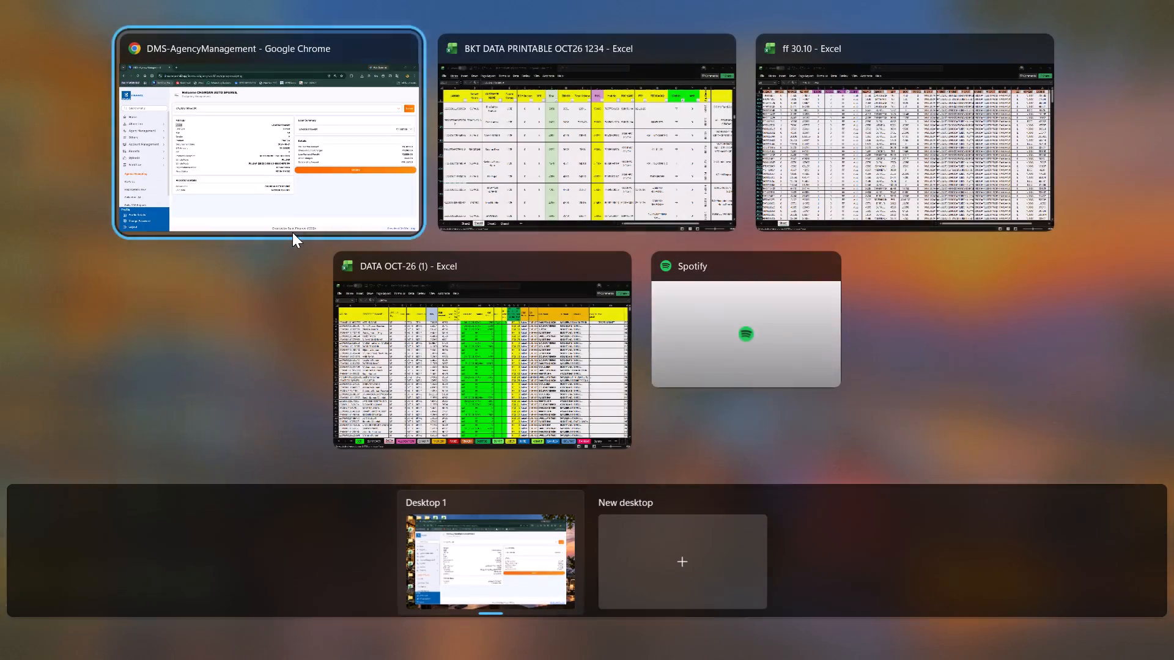
pyautogui.click(555, 153)
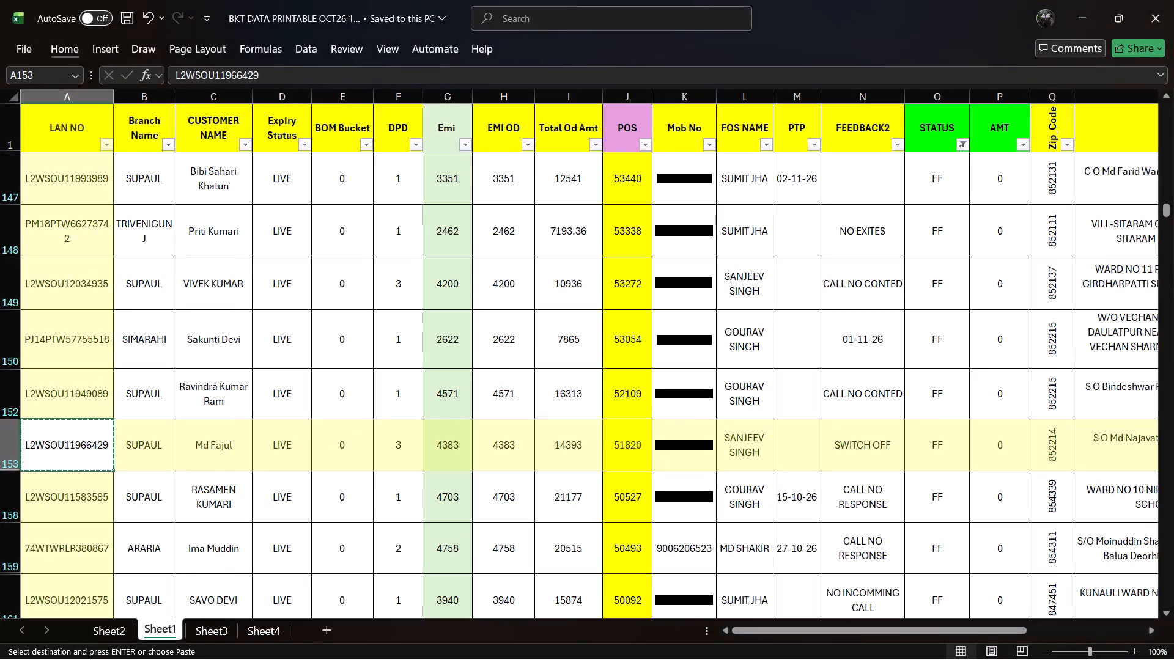
pyautogui.press('Right')
pyautogui.press('Right')
pyautogui.press('Right')
pyautogui.press('Right')
pyautogui.press('Right')
pyautogui.press('Right')
pyautogui.press('Right')
pyautogui.press('Right')
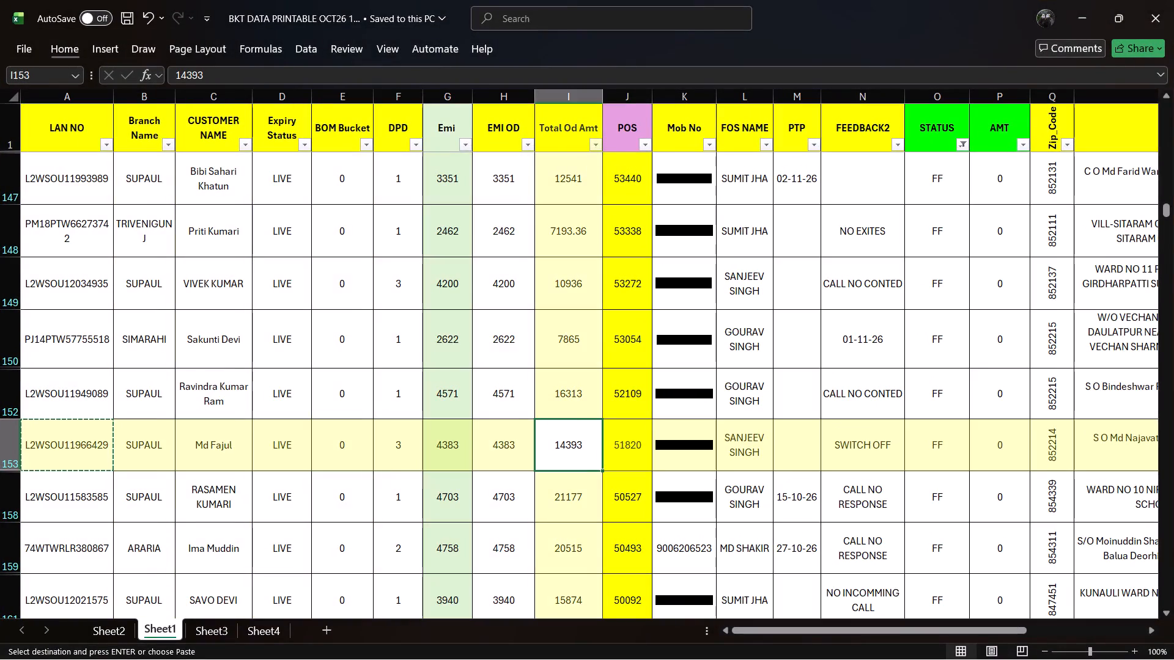
pyautogui.press('Right')
pyautogui.press('Right')
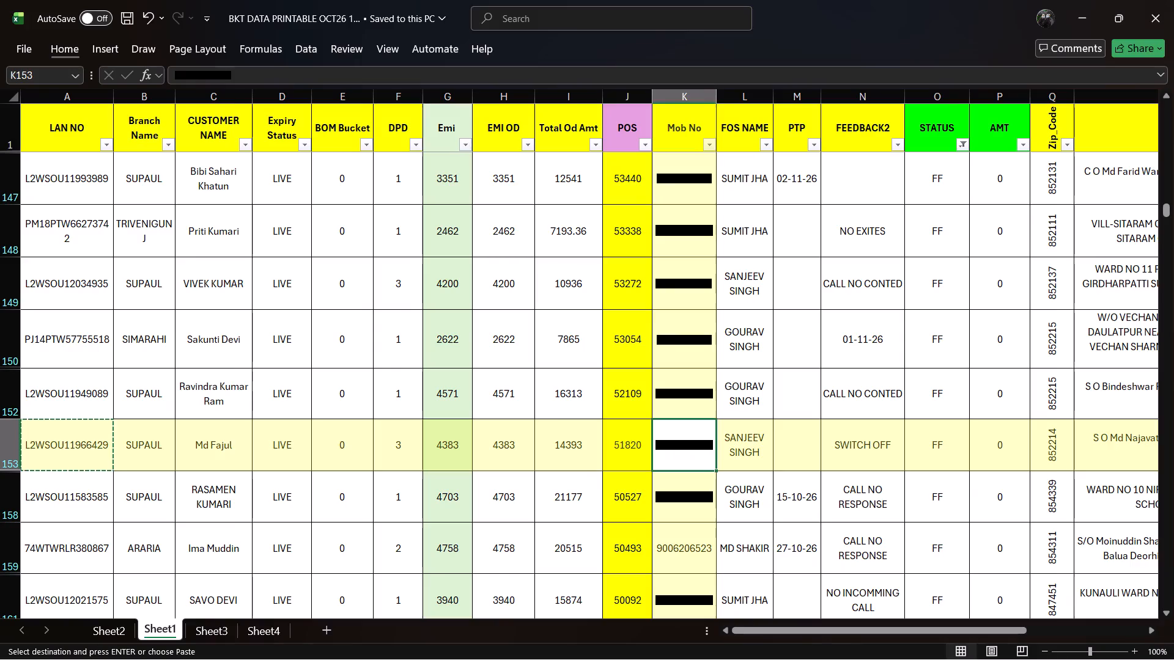
# Replace the FEEDBACK2 entry in row 153 with NO INCOMMING CALL.
pyautogui.press('Right')
pyautogui.press('Right')
pyautogui.press('Right')
pyautogui.press('BackSpace')
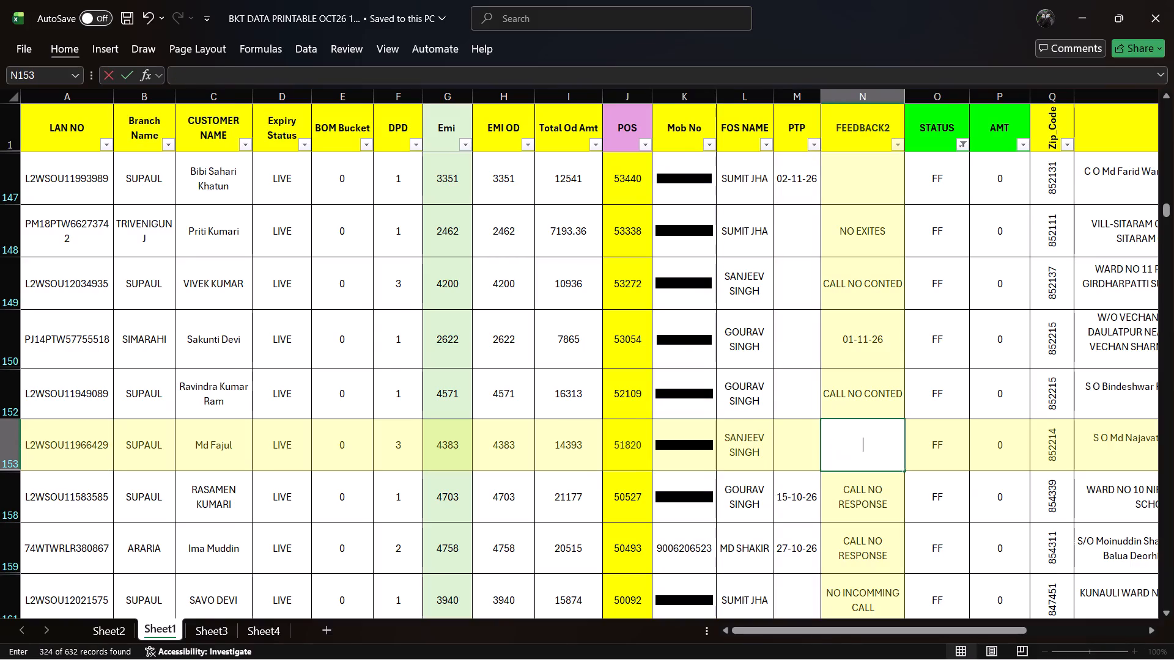
pyautogui.write('NO I')
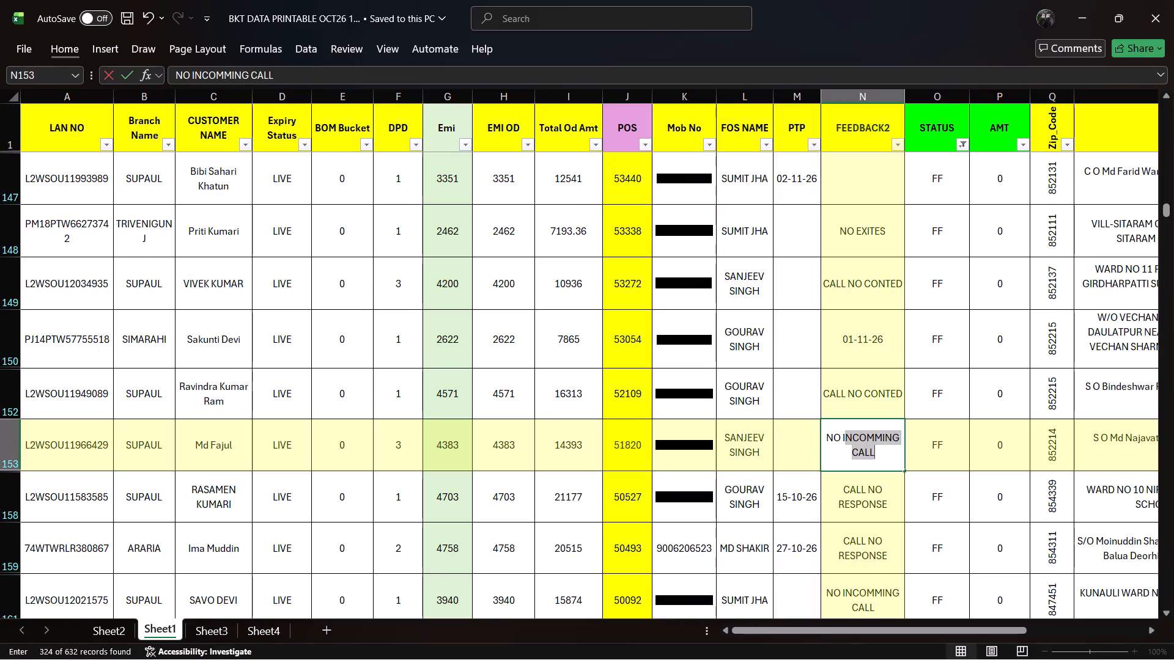
pyautogui.press('Down')
# Save the workbook and copy the LAN number of the account in row 158.
pyautogui.press('Left')
pyautogui.press('Left')
pyautogui.press('Left')
pyautogui.press('Left')
pyautogui.press('Left')
pyautogui.press('Left')
pyautogui.press('Left')
pyautogui.press('Left')
pyautogui.press('Left')
pyautogui.press('Left')
pyautogui.press('Left')
pyautogui.press('Left')
pyautogui.press('Left')
pyautogui.press('Left')
pyautogui.press('Left')
pyautogui.press('Left')
pyautogui.press('Left')
pyautogui.press('Left')
pyautogui.press('Left')
pyautogui.press('Left')
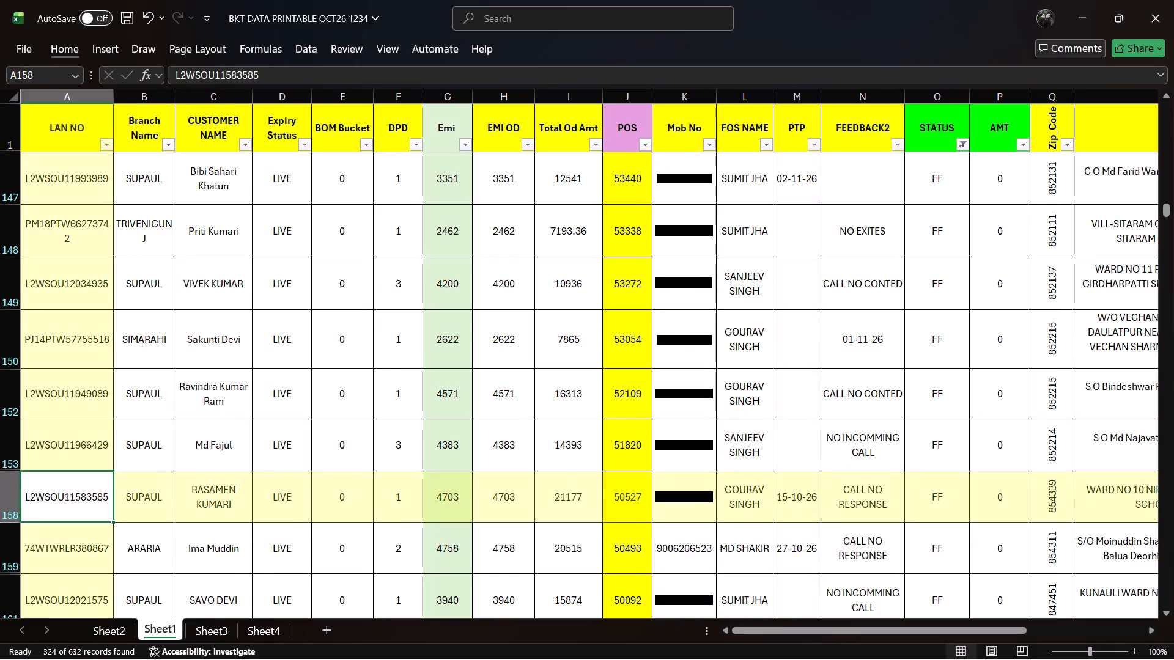
pyautogui.hotkey('ctrl', 's')
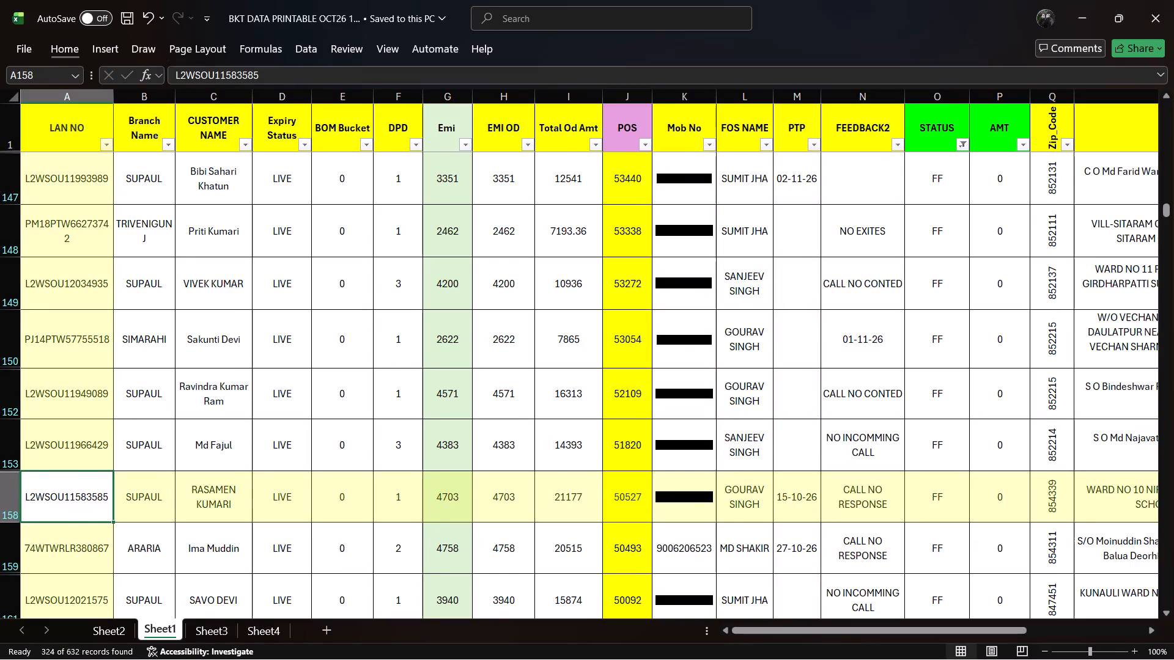
pyautogui.hotkey('ctrl', 'c')
# Switch to the DMS agency portal in Chrome, search for the LAN number copied from row 158 and open its loan record.
pyautogui.press('super+Tab')
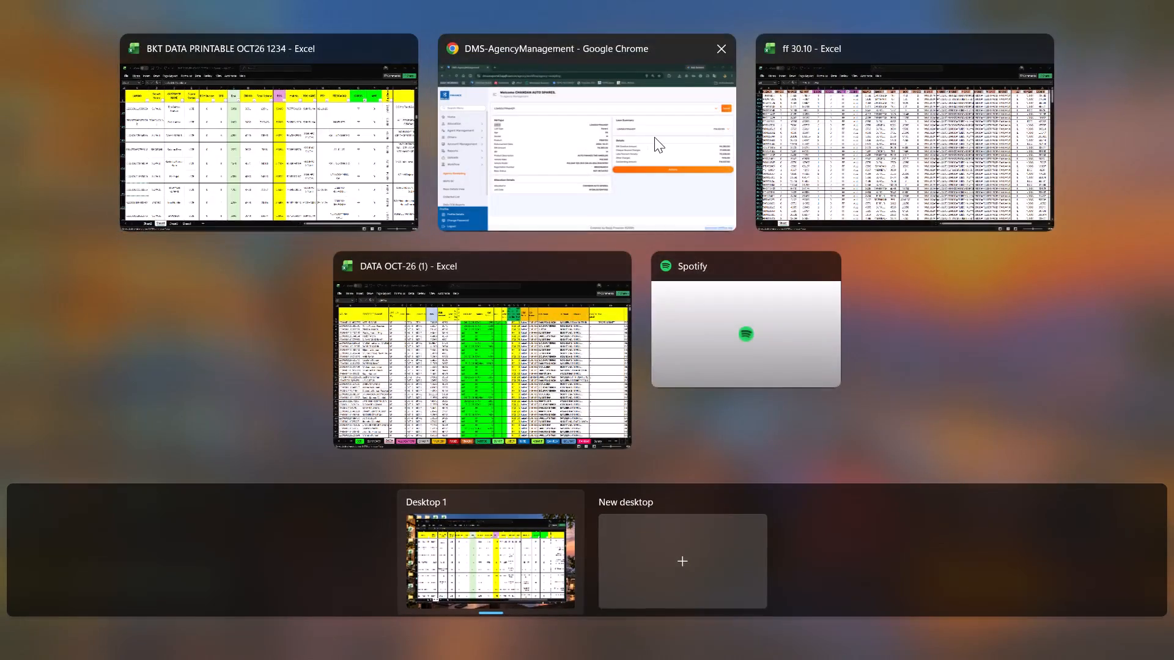
pyautogui.click(654, 137)
pyautogui.click(311, 182)
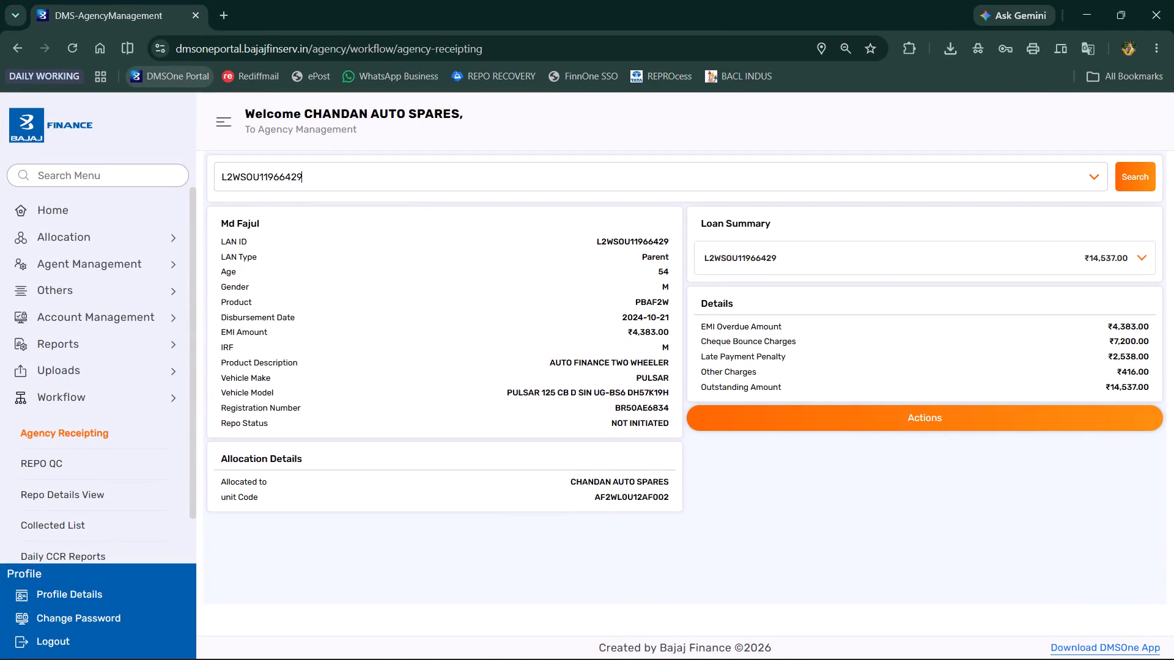
pyautogui.click(311, 182)
pyautogui.doubleClick(311, 181)
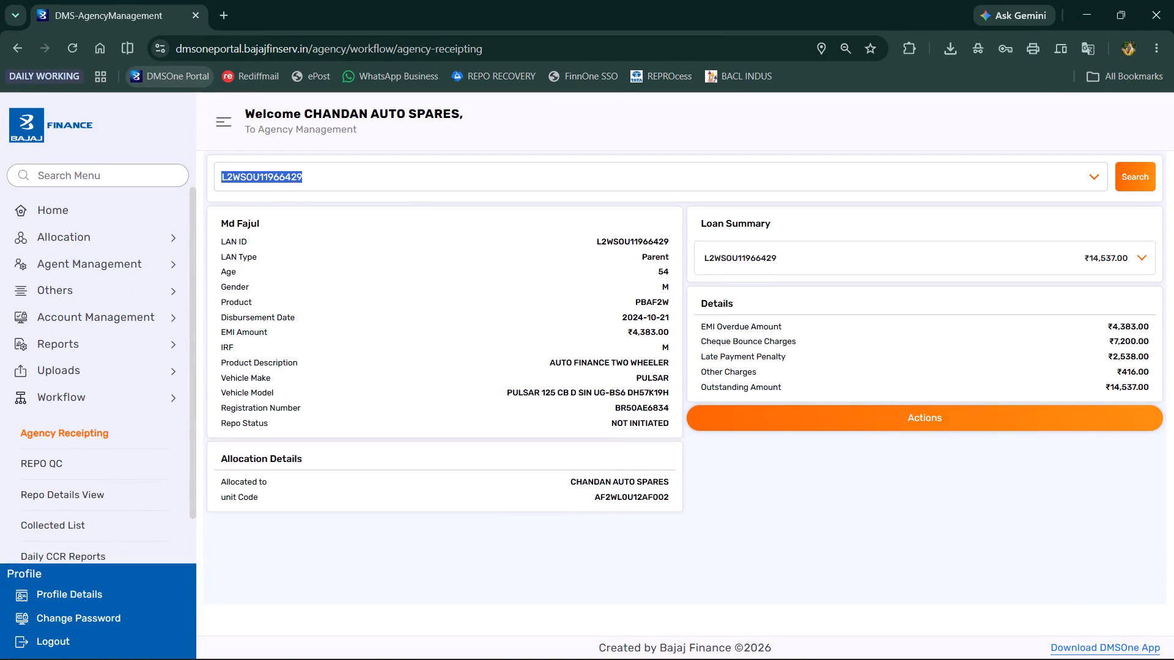
pyautogui.press('Home')
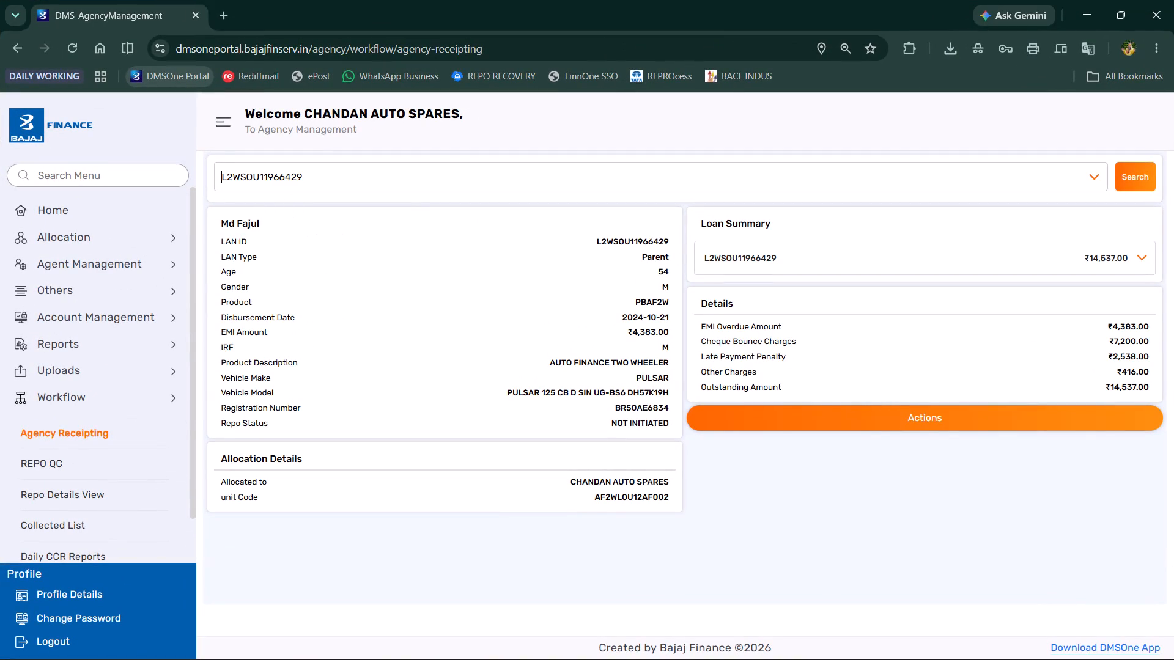
pyautogui.press('BackSpace')
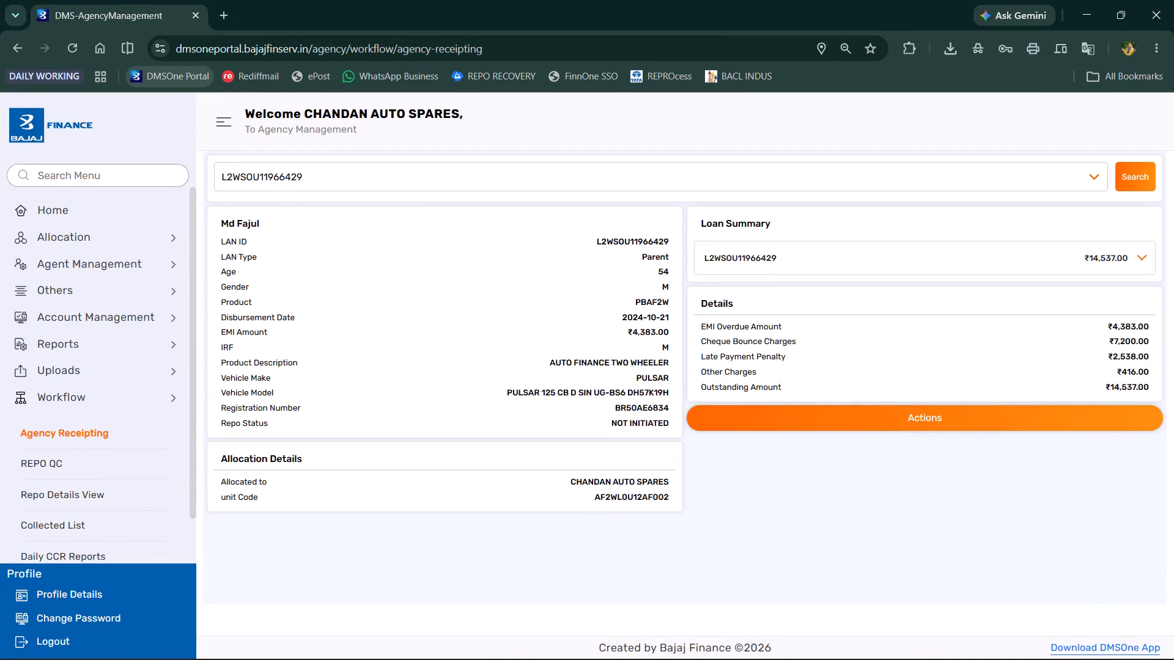
pyautogui.doubleClick(321, 176)
pyautogui.press('BackSpace')
pyautogui.hotkey('ctrl', 'v')
pyautogui.keyDown('ctrl'); pyautogui.click(321, 176); pyautogui.keyUp('ctrl')
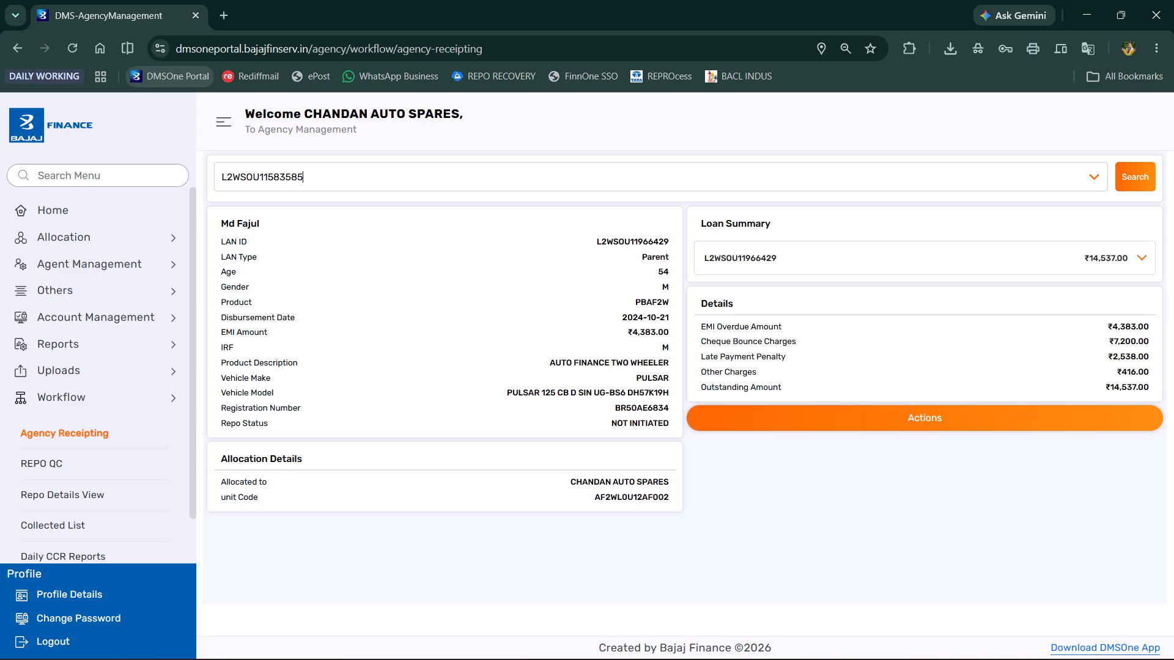
pyautogui.press('Return')
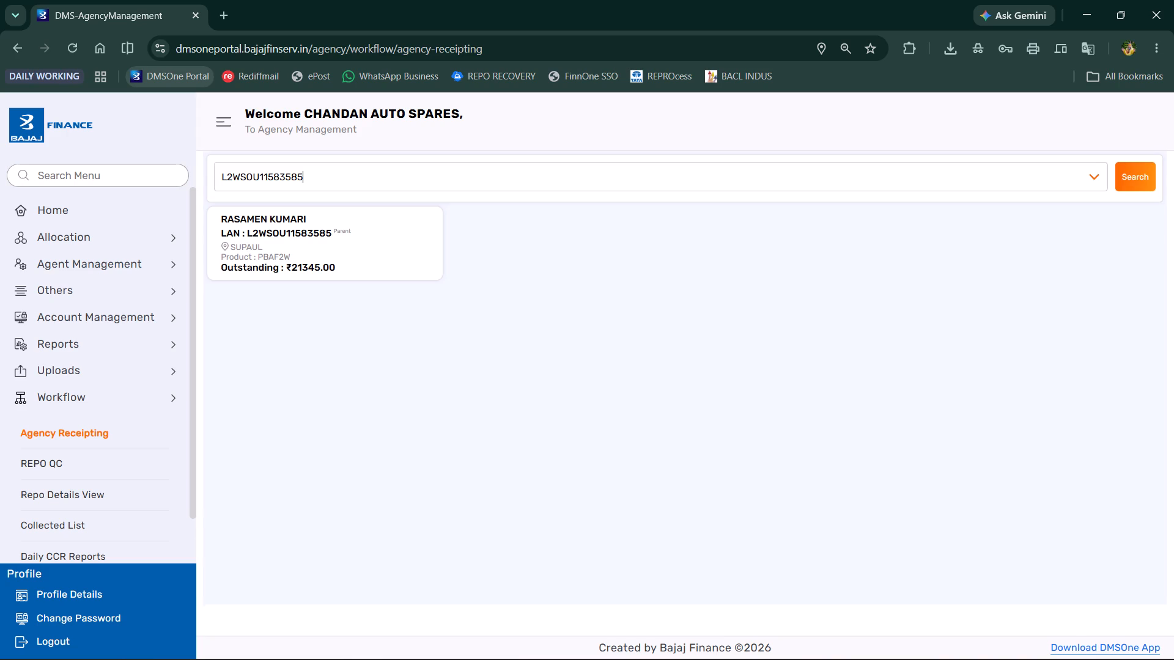
pyautogui.doubleClick(250, 257)
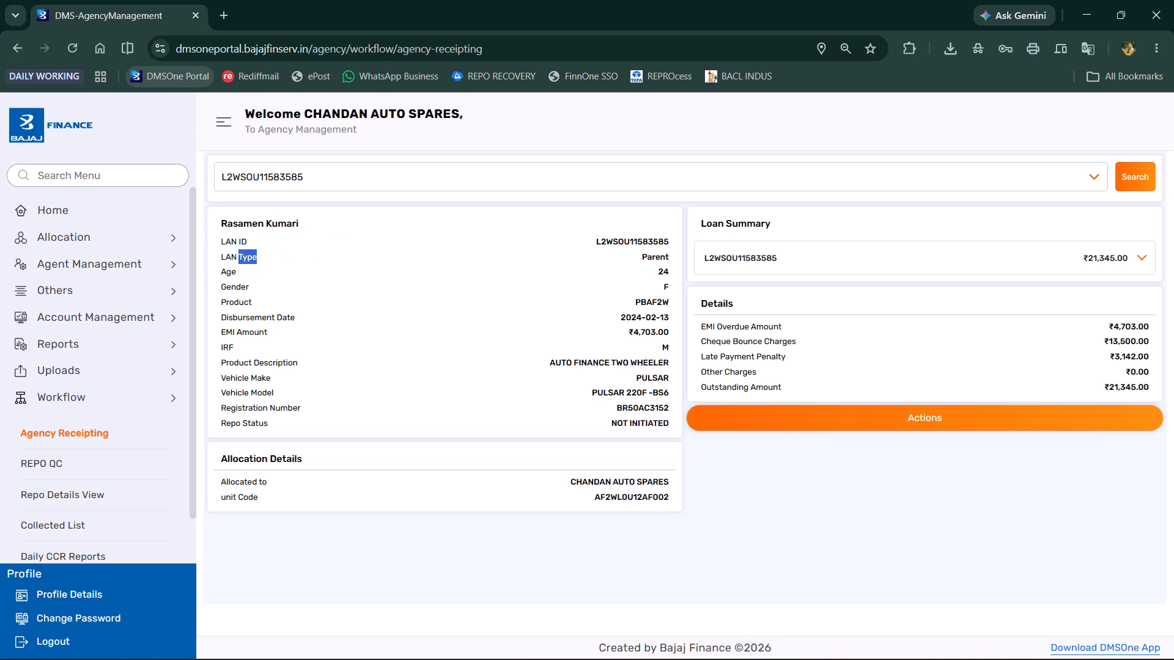
# Return to the BKT DATA PRINTABLE OCT26 1234 workbook in Excel and examine row 158 across to its Mob No cell.
pyautogui.press('super+Tab')
pyautogui.click(623, 130)
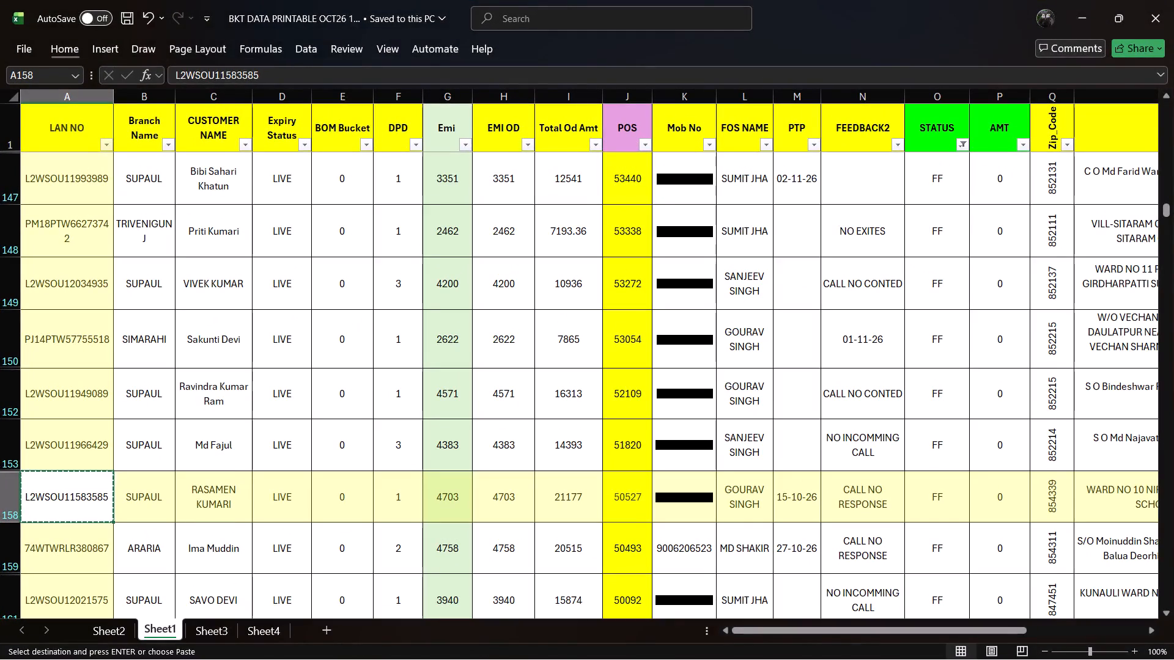
pyautogui.press('Right')
pyautogui.press('Right')
pyautogui.press('Right')
pyautogui.press('Right')
pyautogui.press('Right')
pyautogui.press('Right')
pyautogui.press('Right')
pyautogui.press('Right')
pyautogui.press('Right')
pyautogui.press('Right')
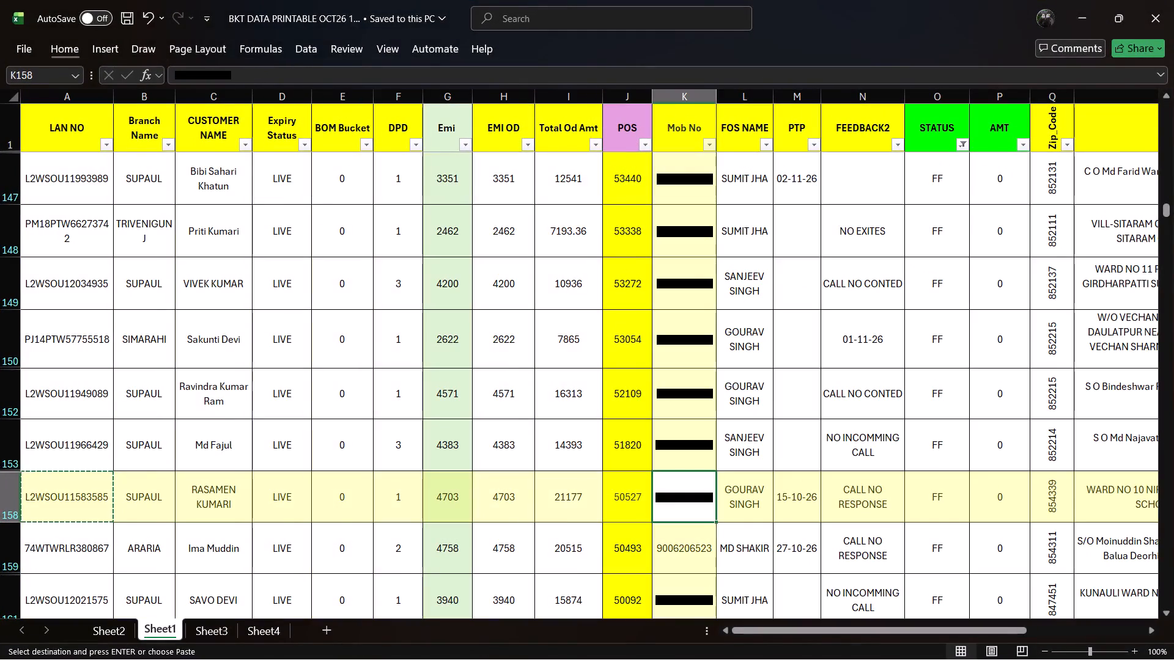
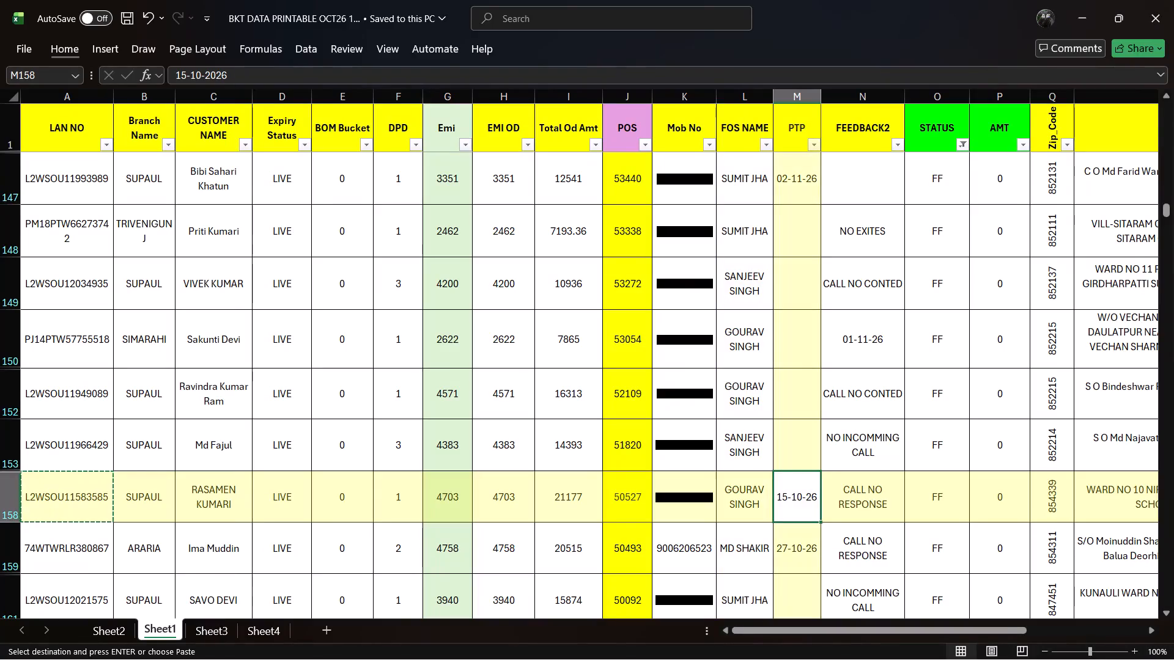
# Finish reviewing row 158 through its AMT cell and copy the LAN number of the account in row 159.
pyautogui.press('Right')
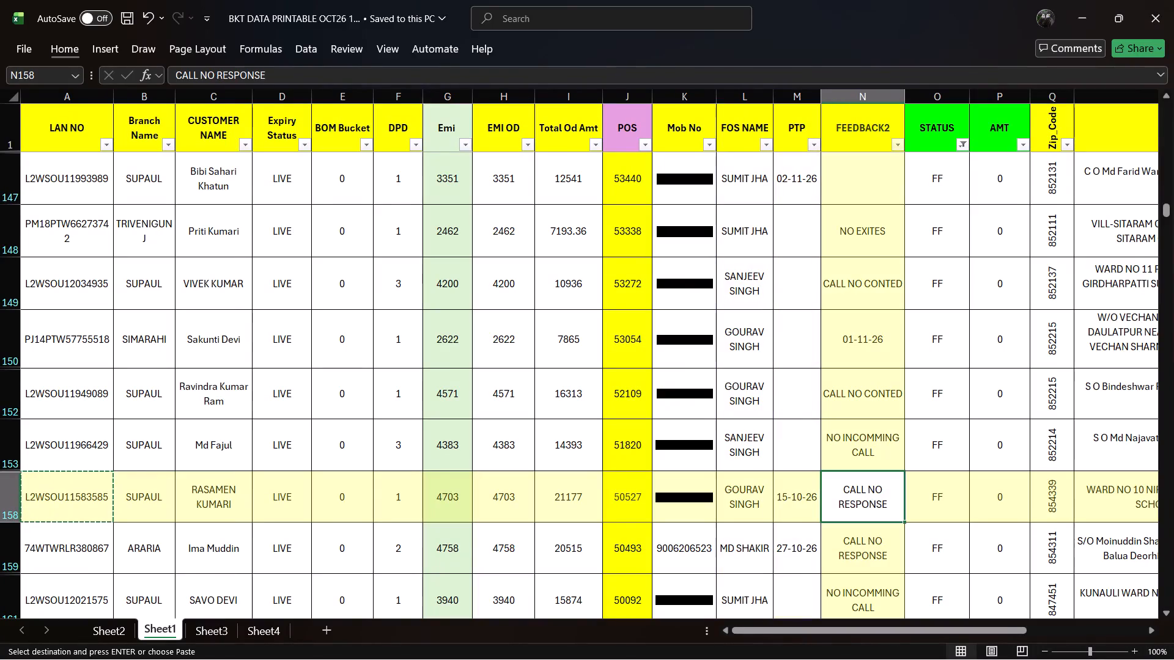
pyautogui.press('Right')
pyautogui.press('Right')
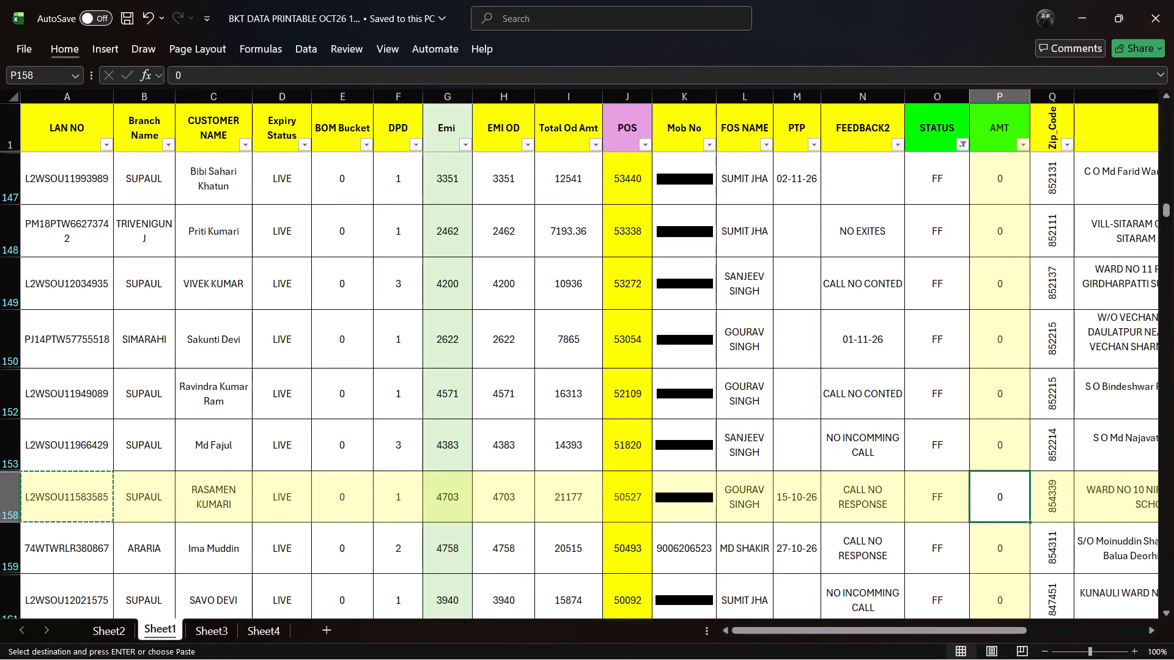
pyautogui.press('Down')
pyautogui.press('Left')
pyautogui.press('Left')
pyautogui.press('Left')
pyautogui.press('Left')
pyautogui.press('Left')
pyautogui.press('Left')
pyautogui.press('Left')
pyautogui.press('Left')
pyautogui.press('Left')
pyautogui.press('Left')
pyautogui.press('Left')
pyautogui.press('Left')
pyautogui.press('Left')
pyautogui.press('Left')
pyautogui.press('Left')
pyautogui.press('Left')
pyautogui.press('Left')
pyautogui.press('Left')
pyautogui.press('Left')
pyautogui.press('Left')
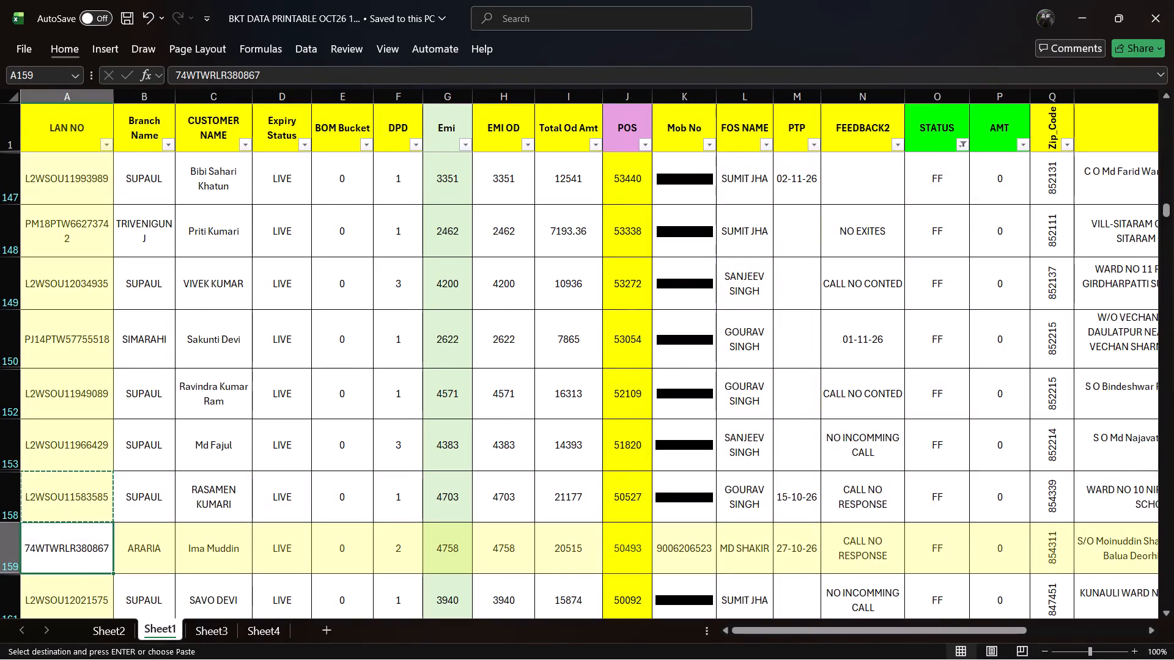
pyautogui.hotkey('ctrl', 'c')
# Switch to the DMS agency portal in Chrome, search for the LAN number copied from row 159 and open its loan record.
pyautogui.press('super+Tab')
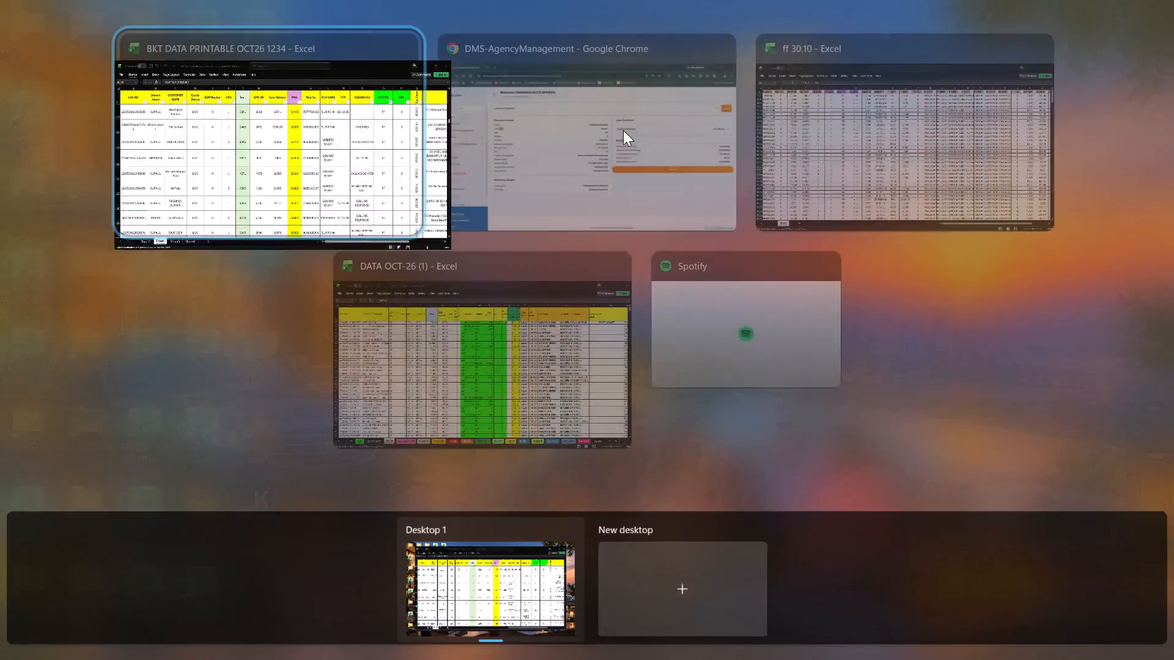
pyautogui.click(625, 130)
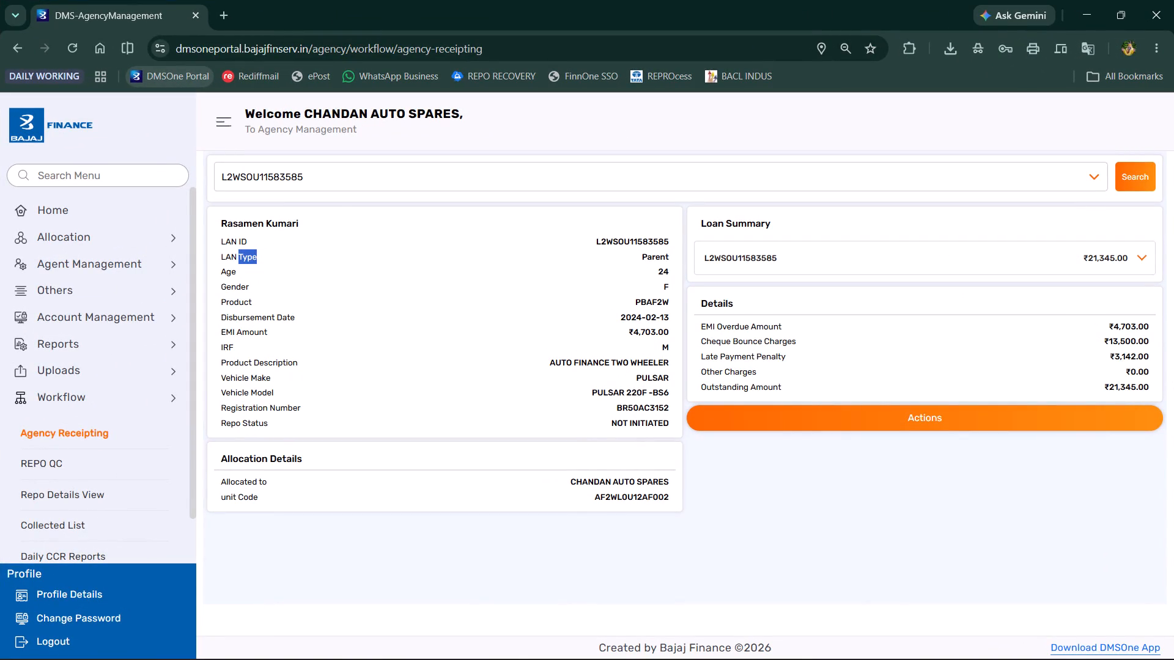
pyautogui.doubleClick(339, 179)
pyautogui.press('BackSpace')
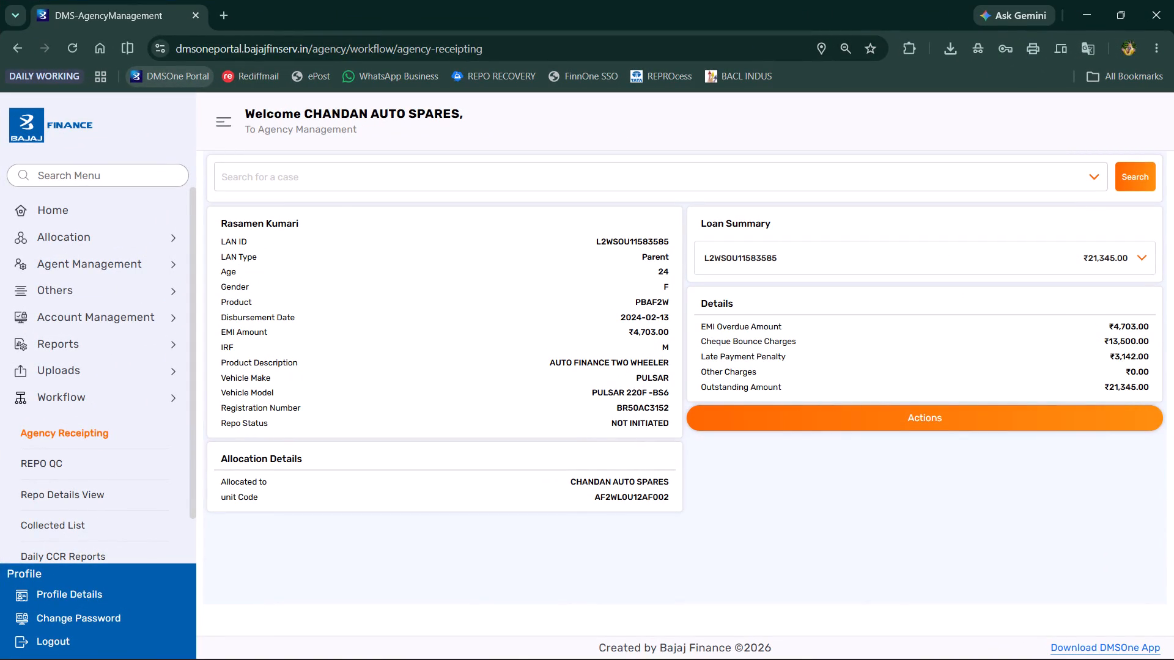
pyautogui.hotkey('ctrl', 'v')
pyautogui.press('Return')
pyautogui.press('Return')
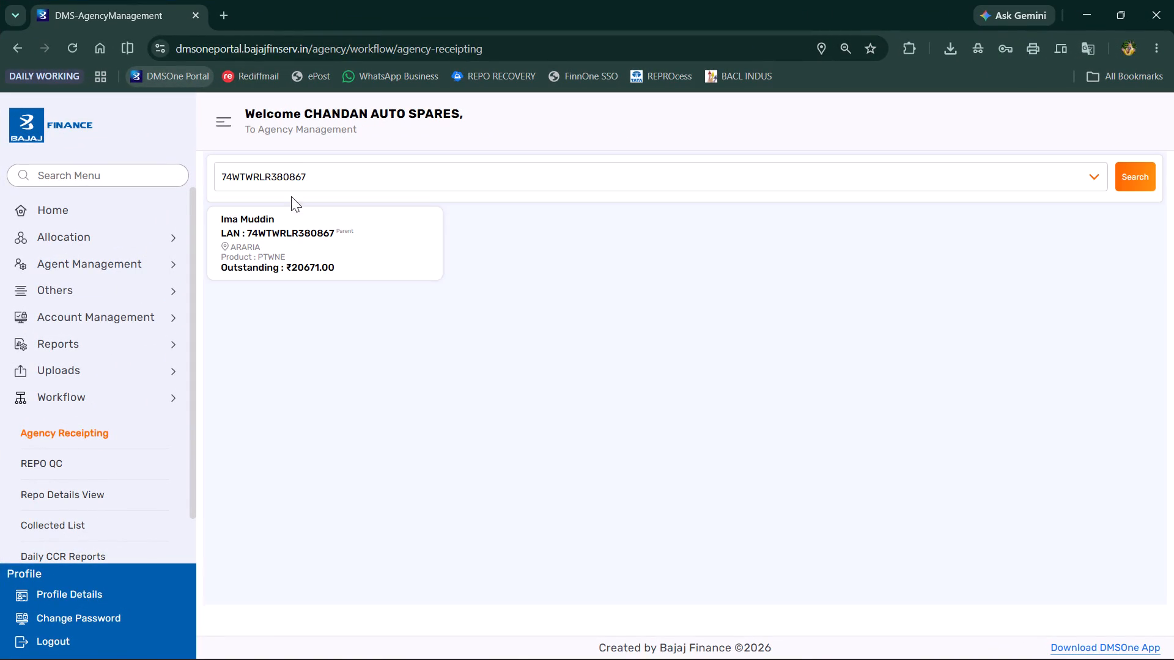
pyautogui.doubleClick(277, 233)
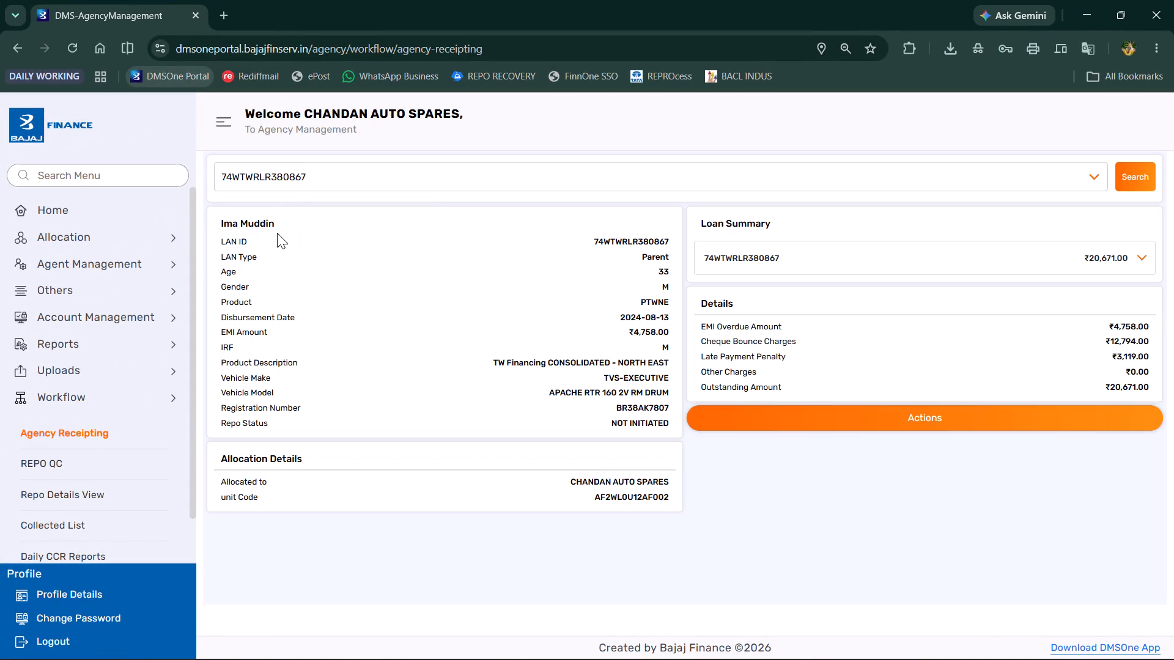
# Return to the BKT DATA PRINTABLE OCT26 1234 workbook in Excel and go to the Mob No cell in row 159.
pyautogui.press('super+Tab')
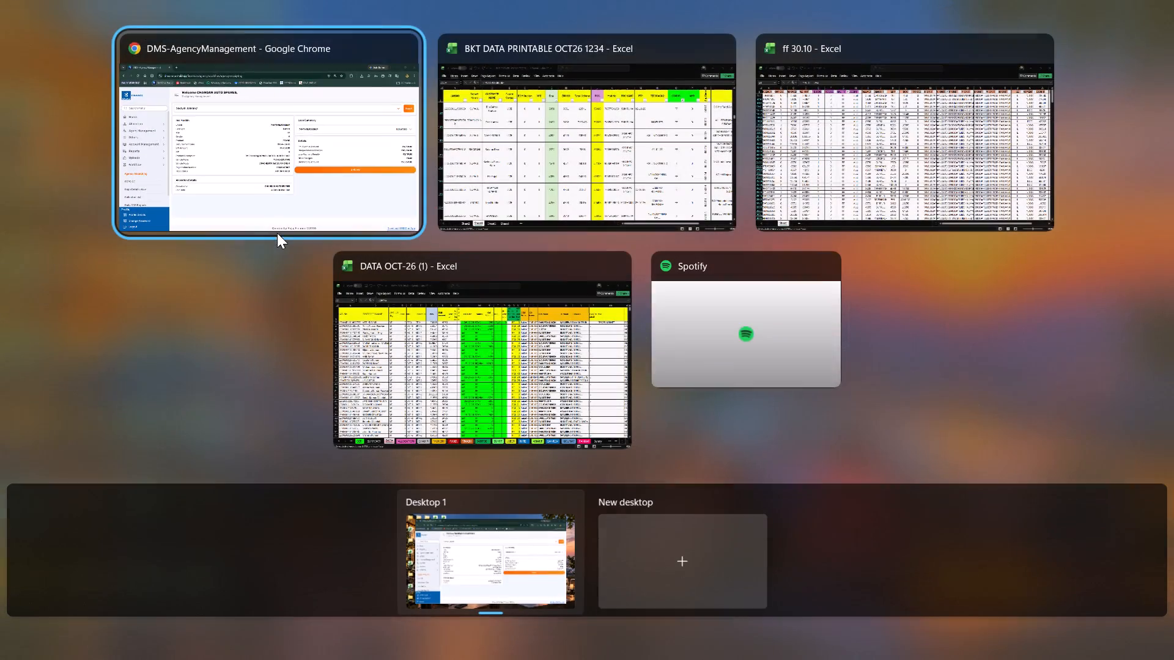
pyautogui.click(541, 167)
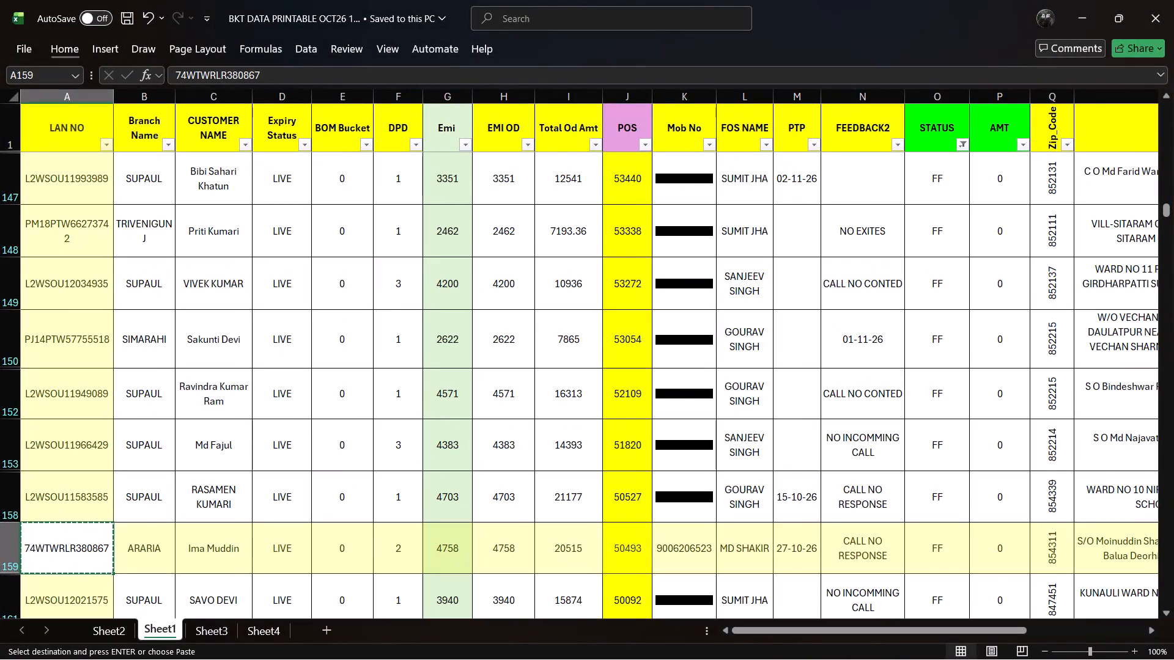
pyautogui.click(697, 548)
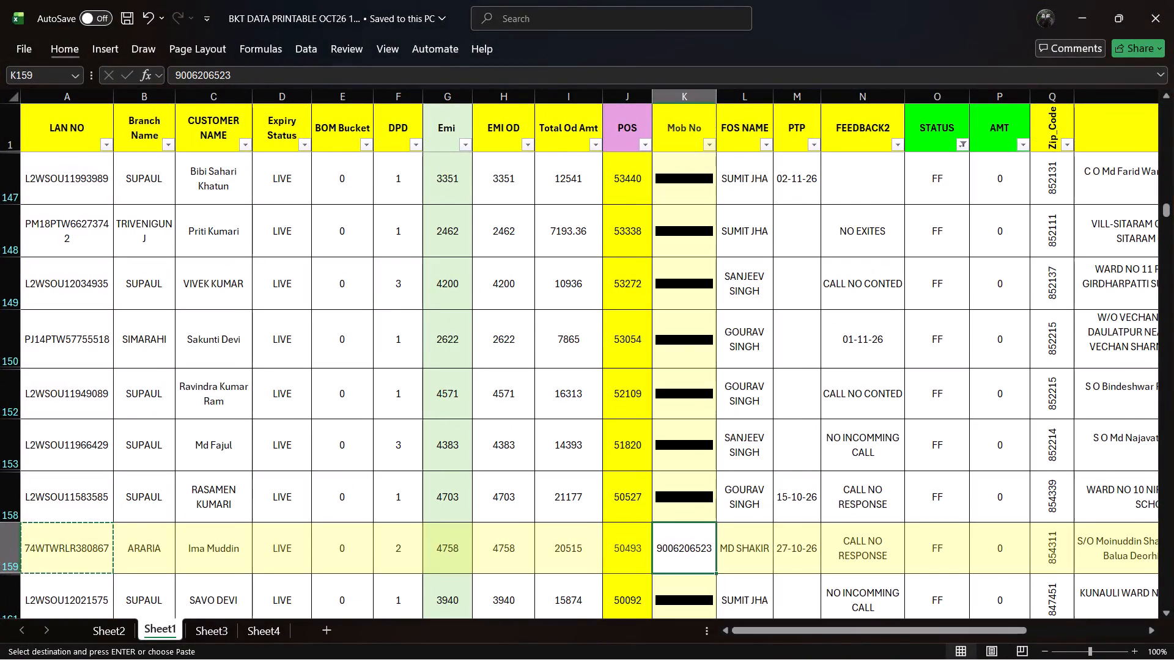
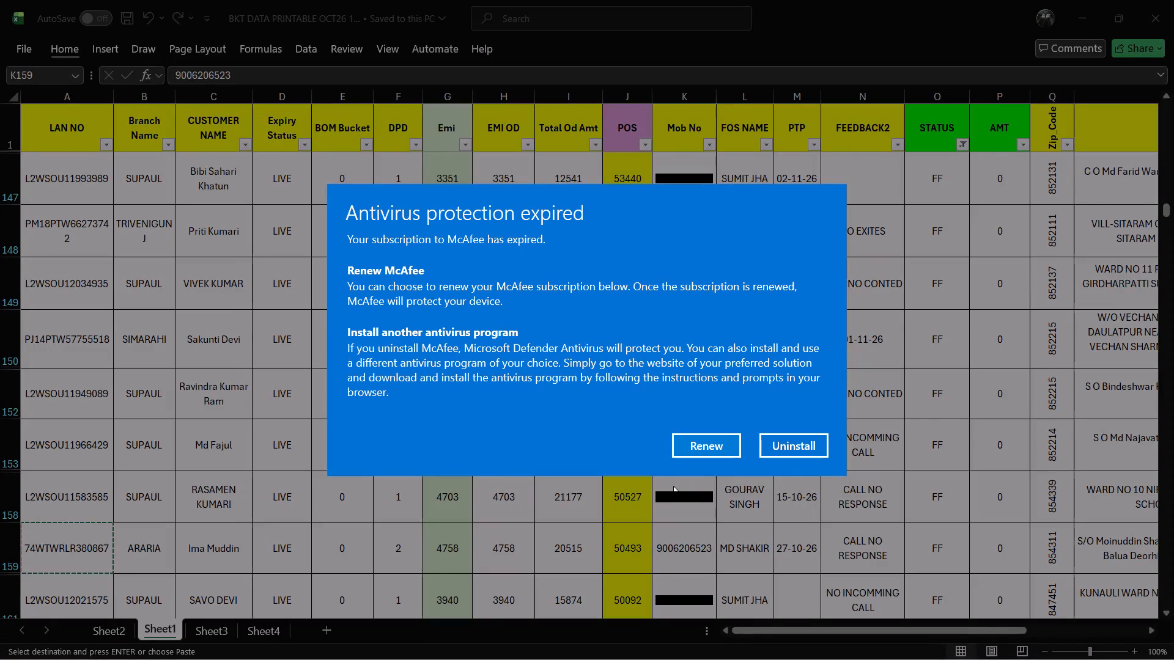
# Dismiss the McAfee antivirus expiry notice covering the workbook.
pyautogui.doubleClick(713, 444)
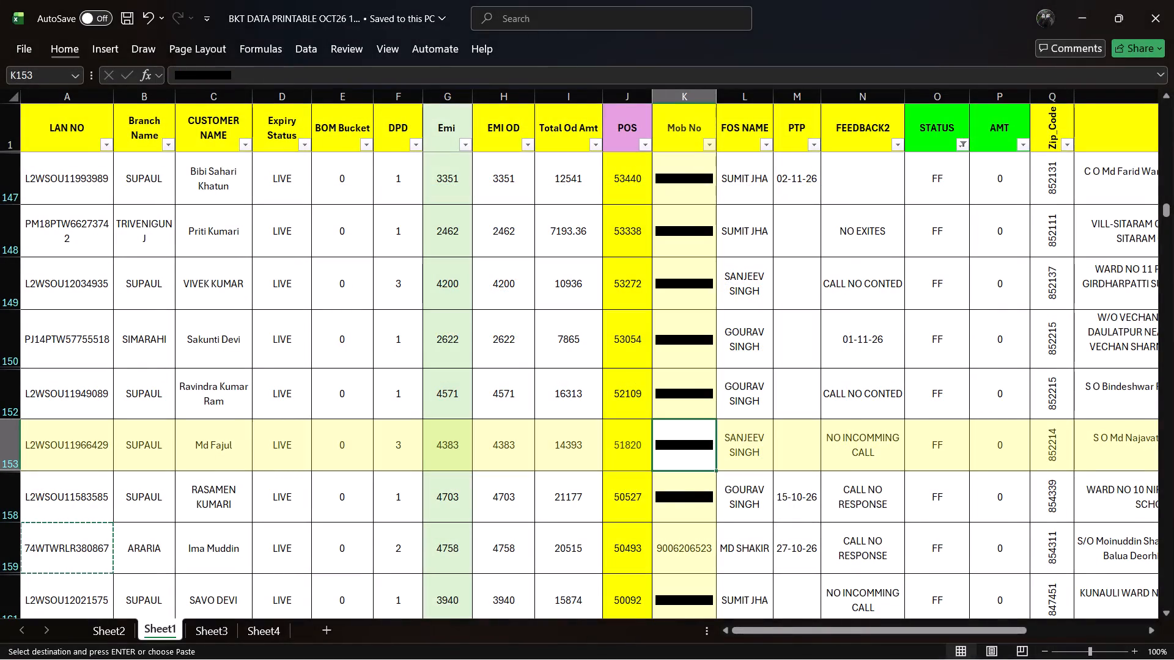
# Copy the LAN number of the account in row 161, the next visible row after row 159.
pyautogui.click(73, 532)
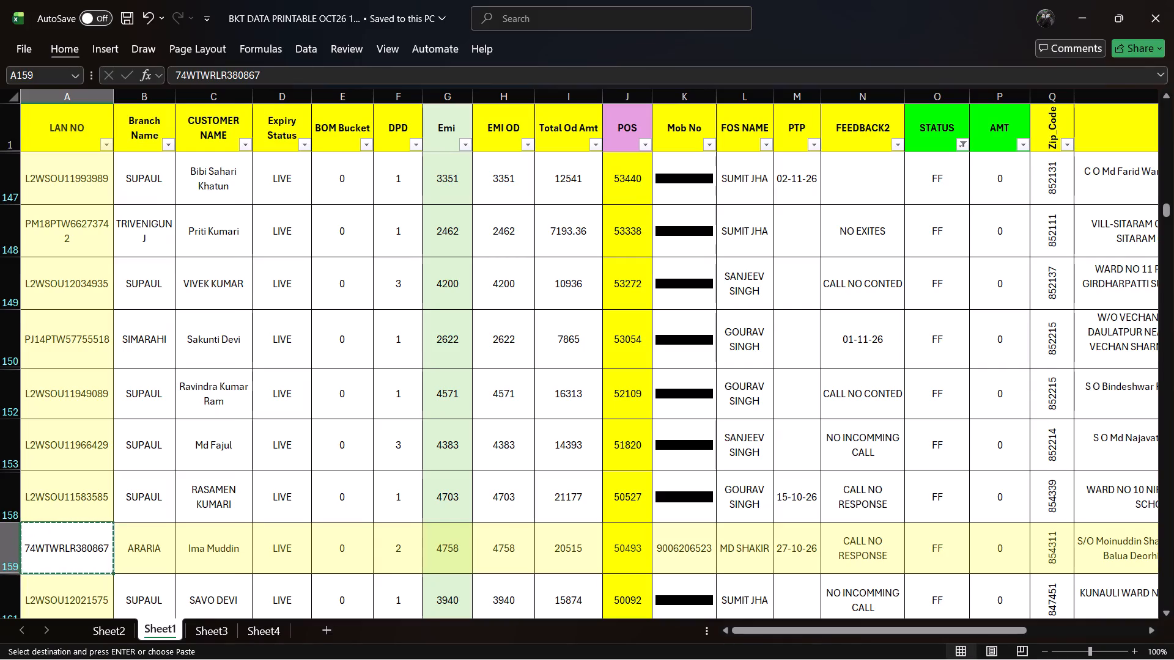
pyautogui.press('Down')
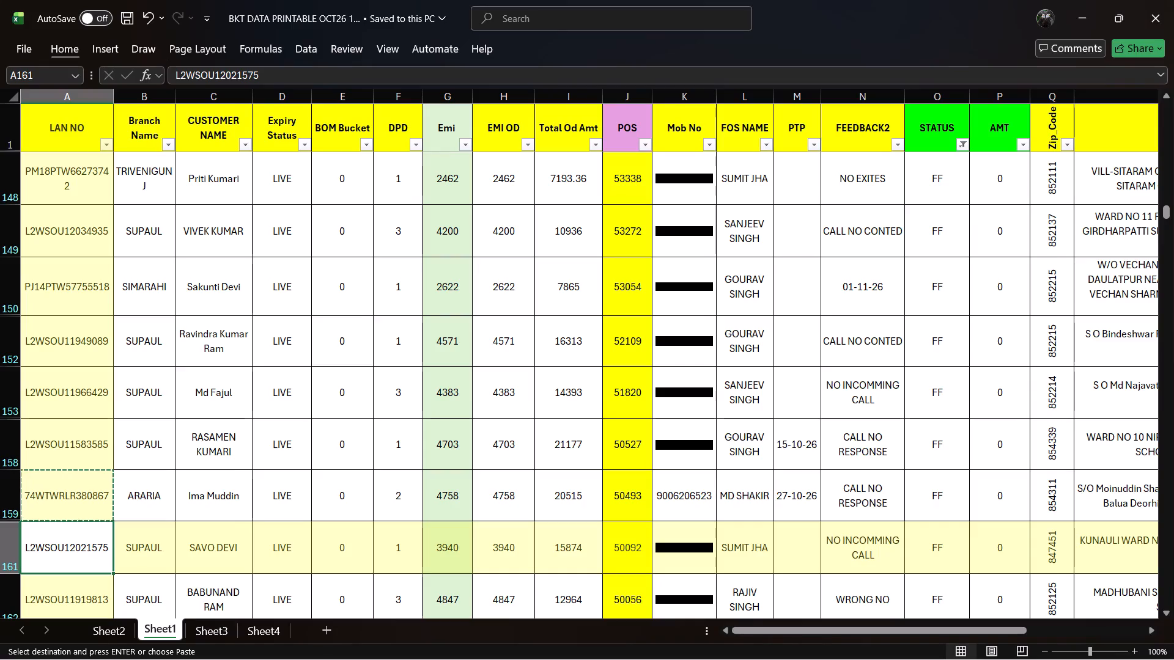
pyautogui.hotkey('ctrl', 'c')
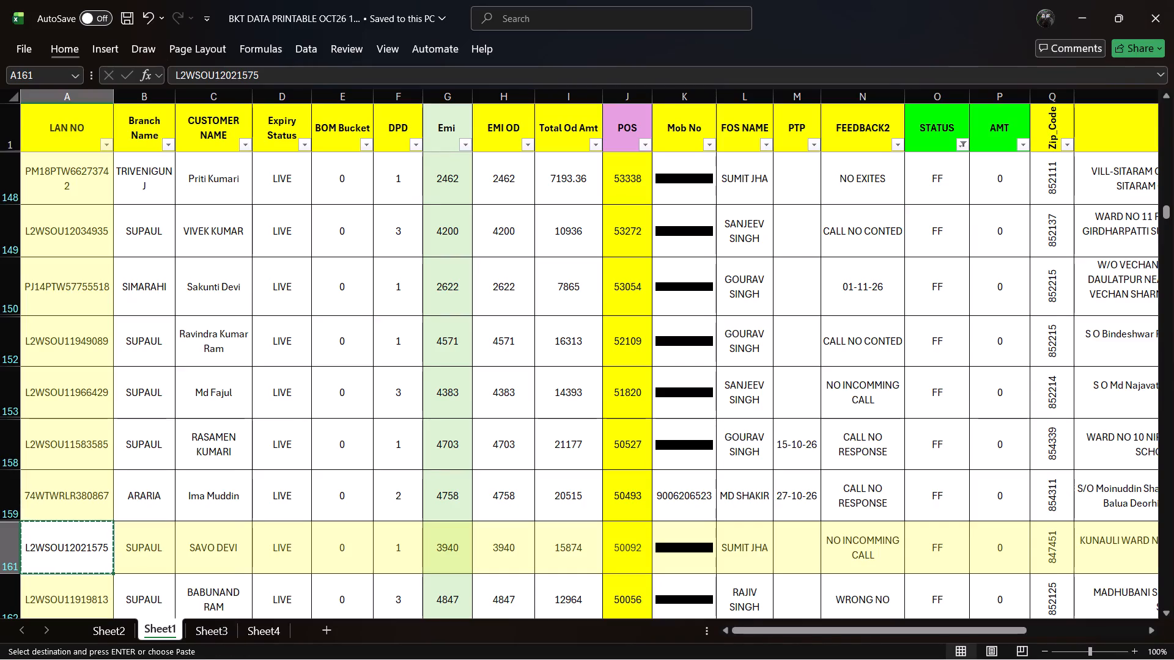
# Switch to the DMS agency portal in Chrome, search for the LAN number copied from row 161 and open its loan record.
pyautogui.press('super+Tab')
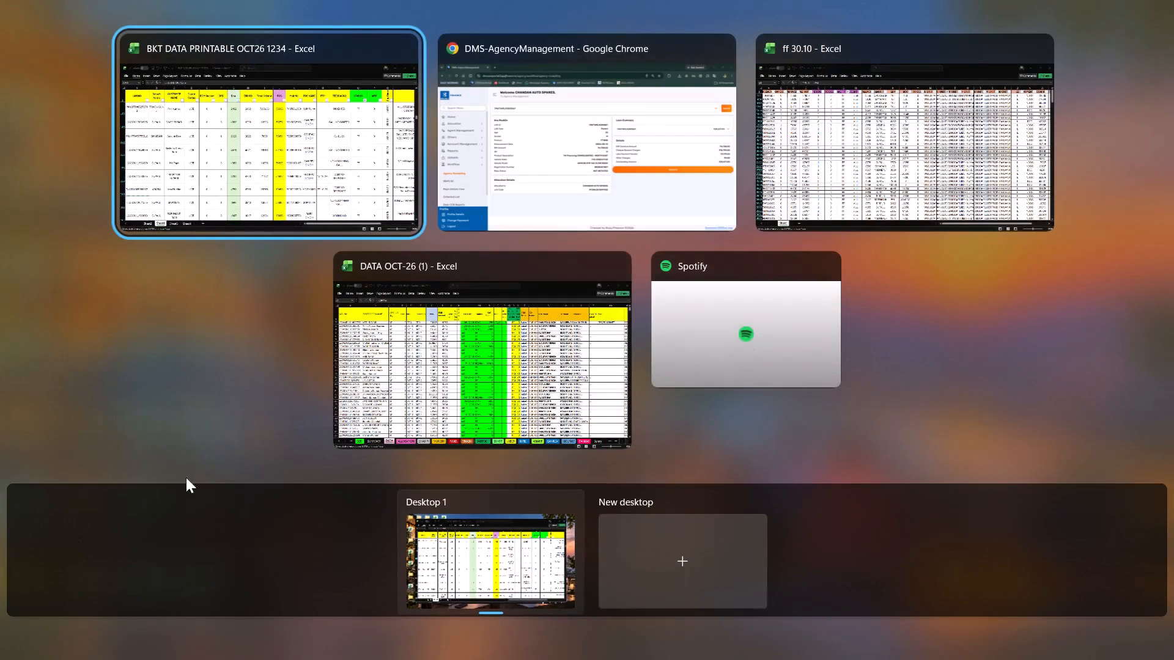
pyautogui.click(630, 141)
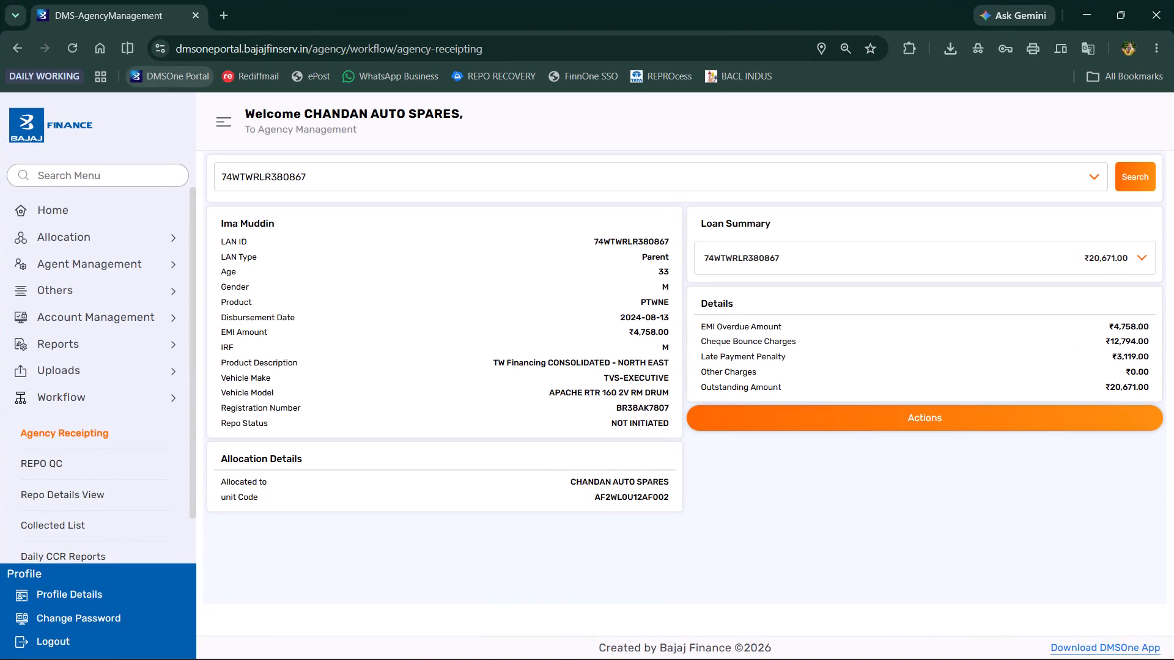
pyautogui.click(345, 187)
pyautogui.press('BackSpace')
pyautogui.press('BackSpace')
pyautogui.press('BackSpace')
pyautogui.press('BackSpace')
pyautogui.press('BackSpace')
pyautogui.press('BackSpace')
pyautogui.press('BackSpace')
pyautogui.press('BackSpace')
pyautogui.press('BackSpace')
pyautogui.press('BackSpace')
pyautogui.press('BackSpace')
pyautogui.press('BackSpace')
pyautogui.press('BackSpace')
pyautogui.press('BackSpace')
pyautogui.press('BackSpace')
pyautogui.press('BackSpace')
pyautogui.press('BackSpace')
pyautogui.press('BackSpace')
pyautogui.press('BackSpace')
pyautogui.press('BackSpace')
pyautogui.hotkey('ctrl', 'v')
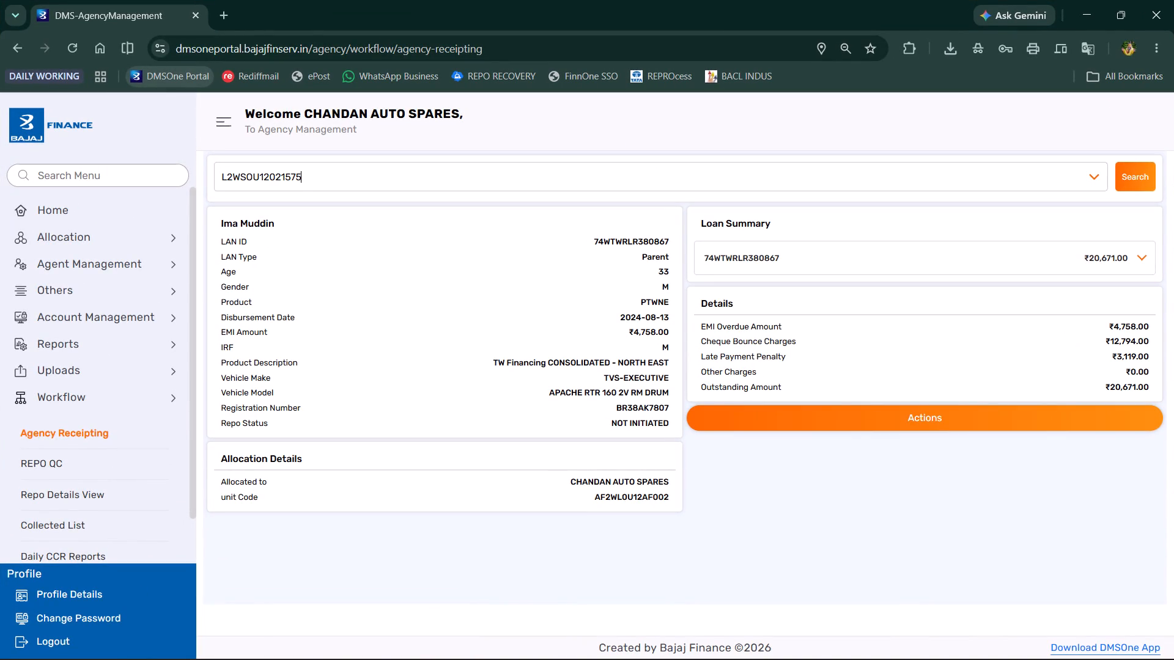
pyautogui.press('Return')
pyautogui.press('Return')
pyautogui.doubleClick(244, 232)
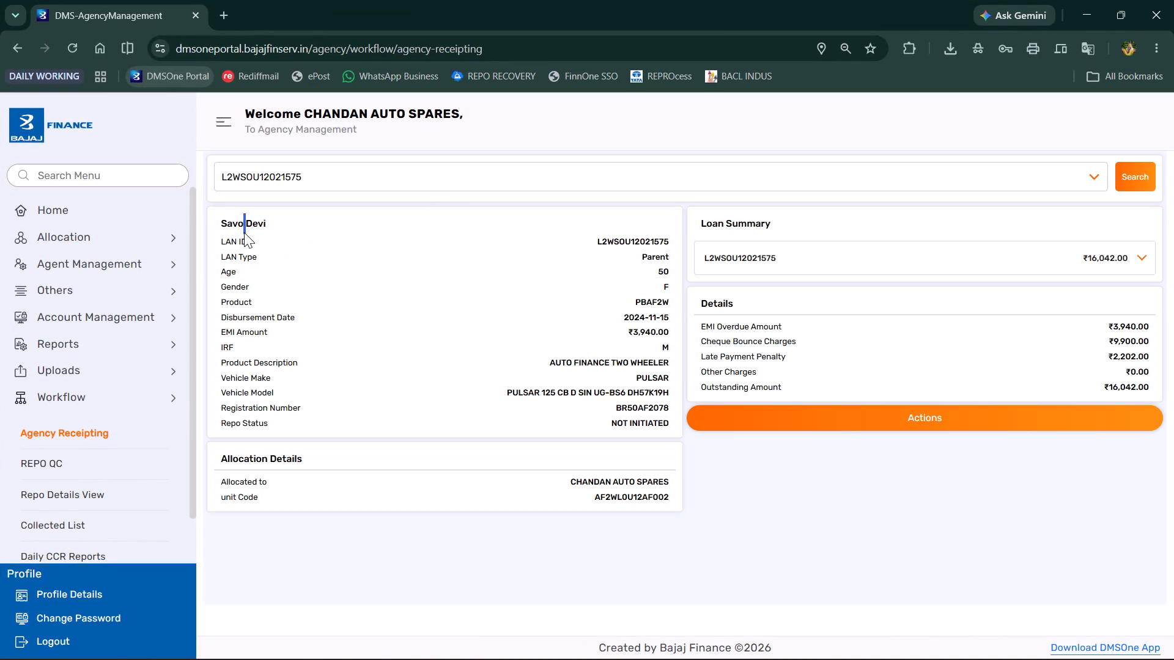
# Return to the BKT DATA PRINTABLE OCT26 1234 workbook in Excel and go to the Mob No cell in row 161.
pyautogui.press('super+Tab')
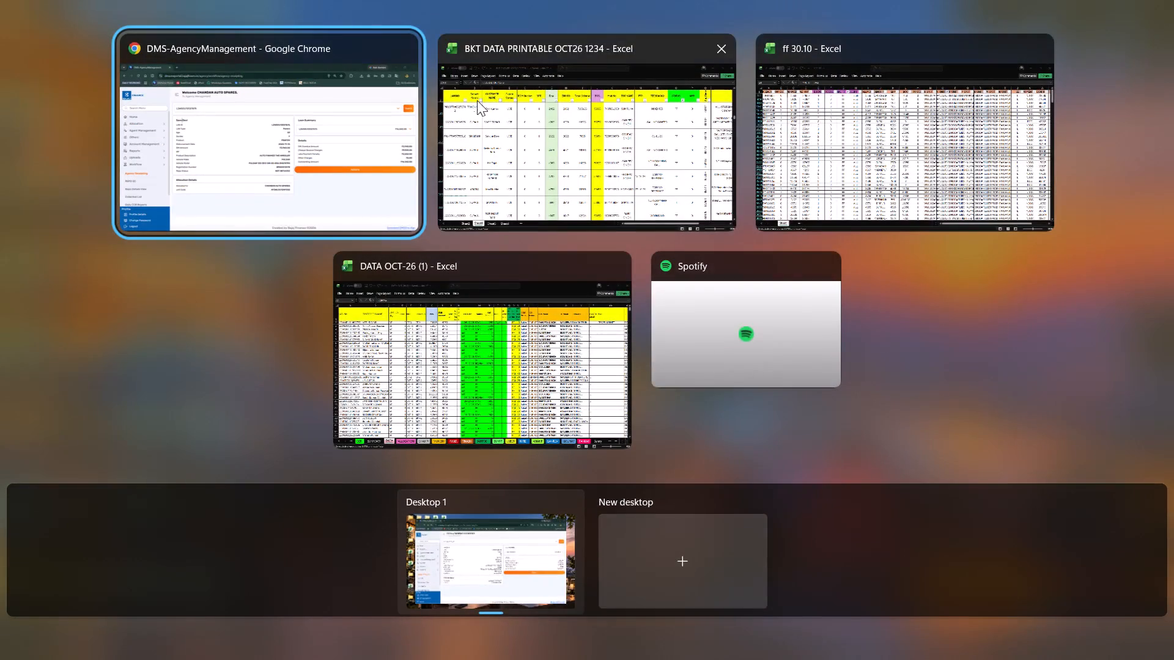
pyautogui.click(524, 164)
pyautogui.press('Right')
pyautogui.press('Right')
pyautogui.press('Right')
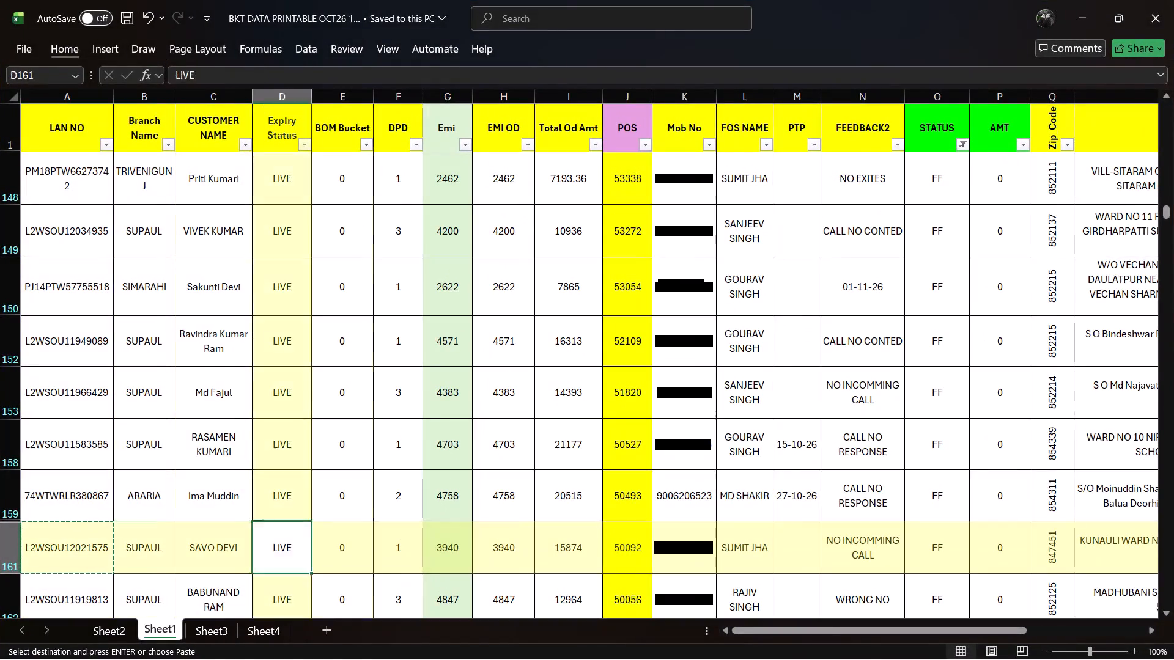
pyautogui.press('Right')
pyautogui.press('Right')
pyautogui.press('Right')
pyautogui.press('Right')
pyautogui.press('Right')
pyautogui.press('Right')
pyautogui.press('Right')
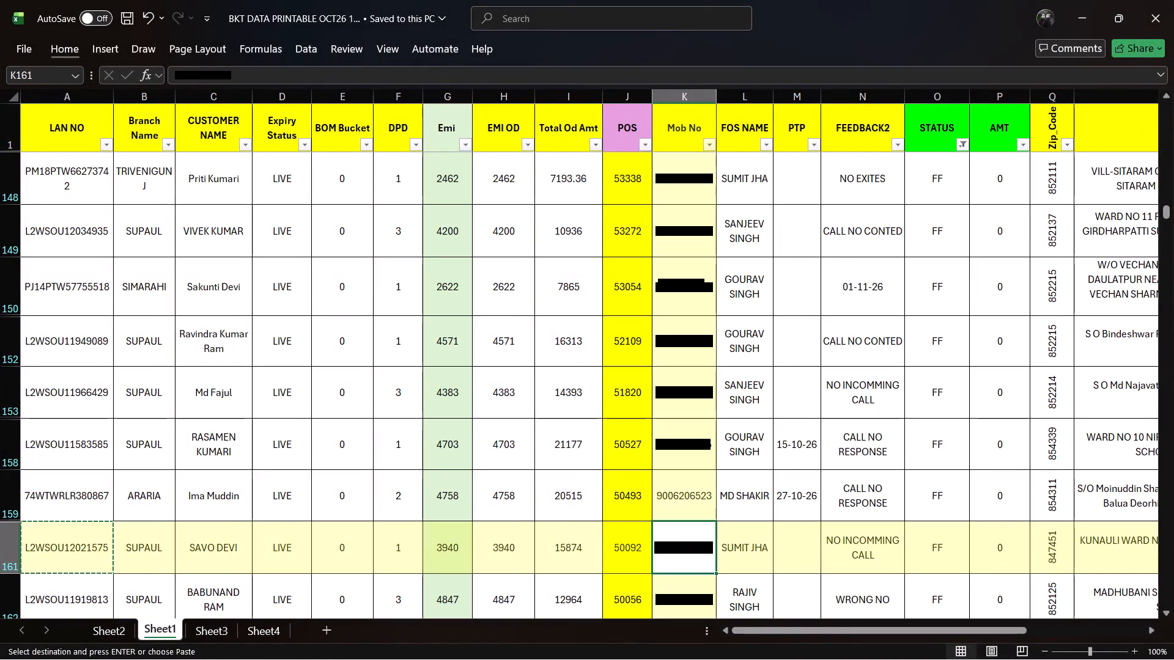
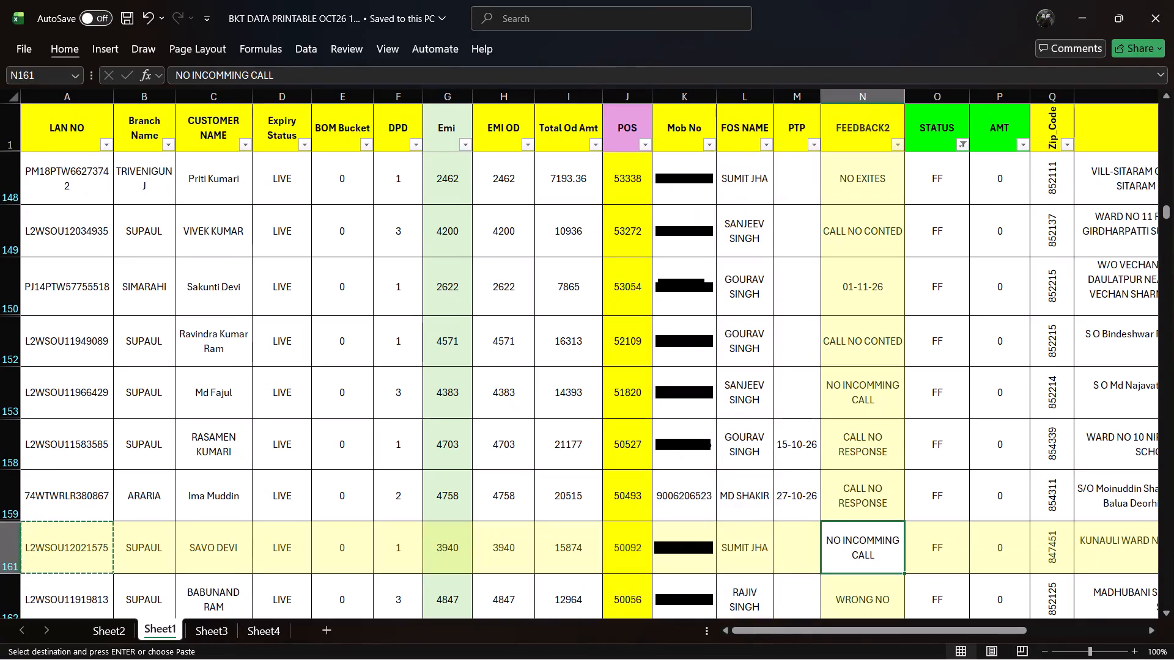
# Set the FEEDBACK2 entry in row 161 to OUT OF SERVICES and save the workbook.
pyautogui.press('BackSpace')
pyautogui.write('OUT')
pyautogui.press('space')
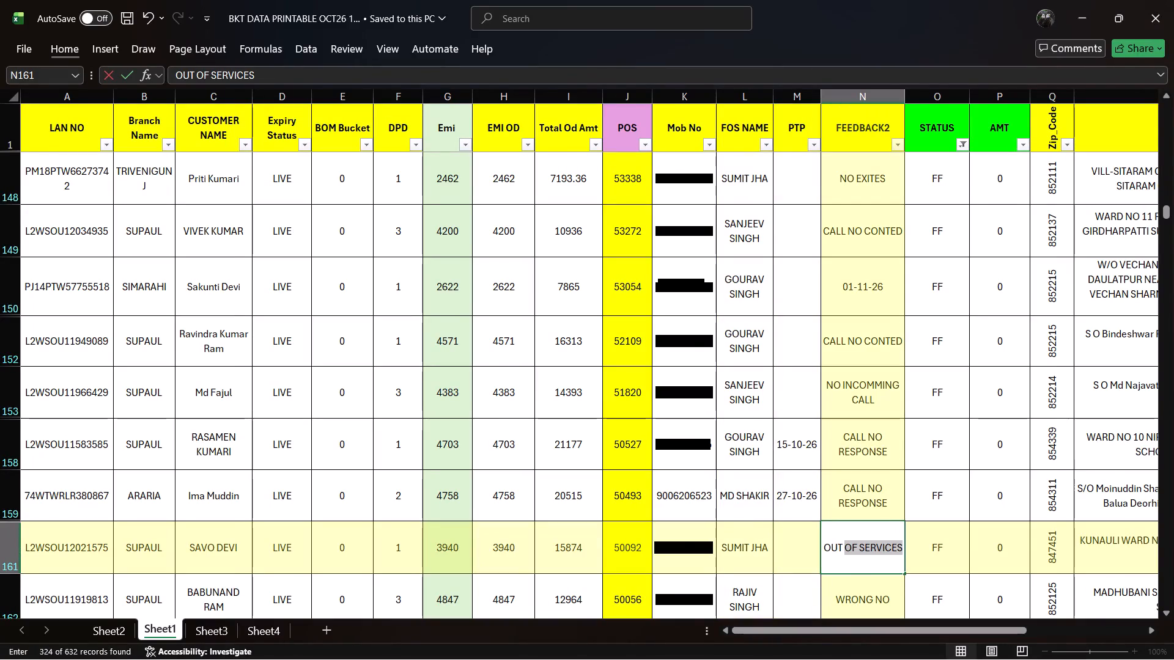
pyautogui.press('Down')
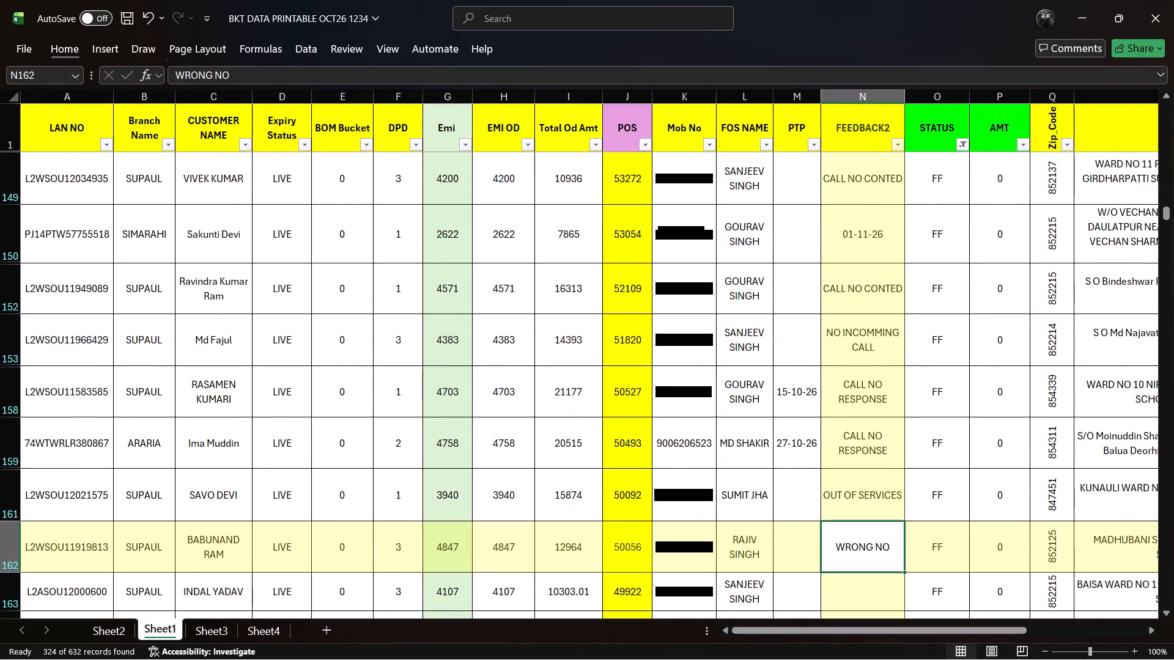
pyautogui.hotkey('ctrl', 's')
# Copy the LAN number of the account in row 162.
pyautogui.press('Down')
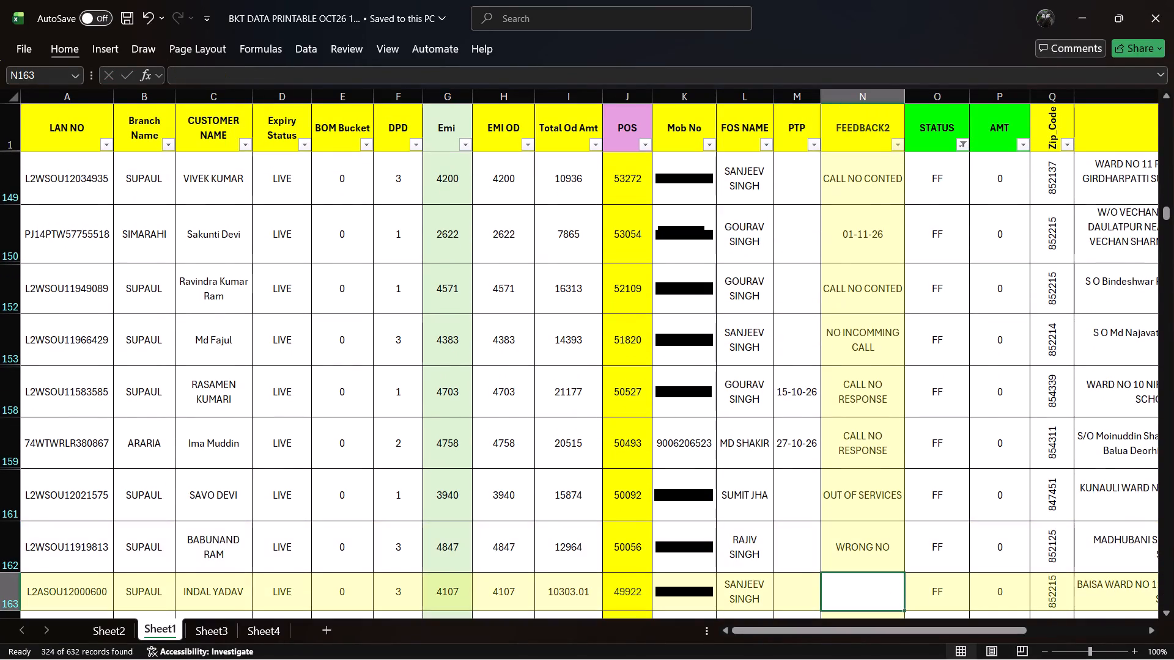
pyautogui.press('Left')
pyautogui.press('Left')
pyautogui.press('Left')
pyautogui.press('Left')
pyautogui.press('Left')
pyautogui.press('Left')
pyautogui.press('Left')
pyautogui.press('Left')
pyautogui.press('Left')
pyautogui.press('Left')
pyautogui.press('Left')
pyautogui.press('Left')
pyautogui.press('Left')
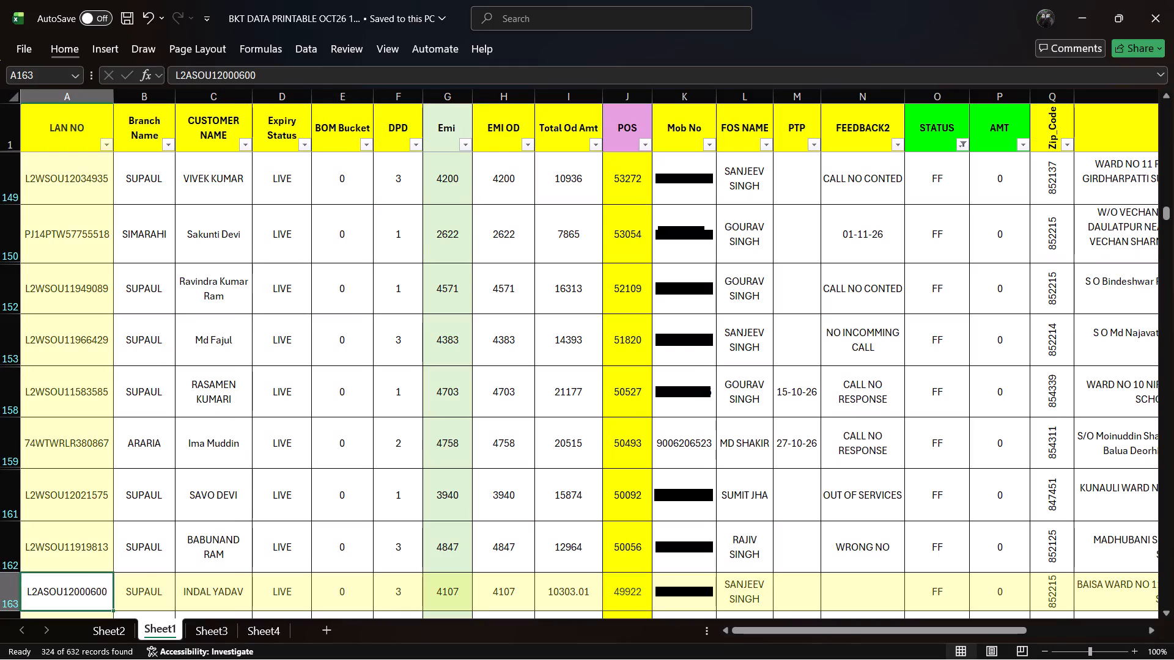
pyautogui.press('Up')
pyautogui.hotkey('ctrl', 'c')
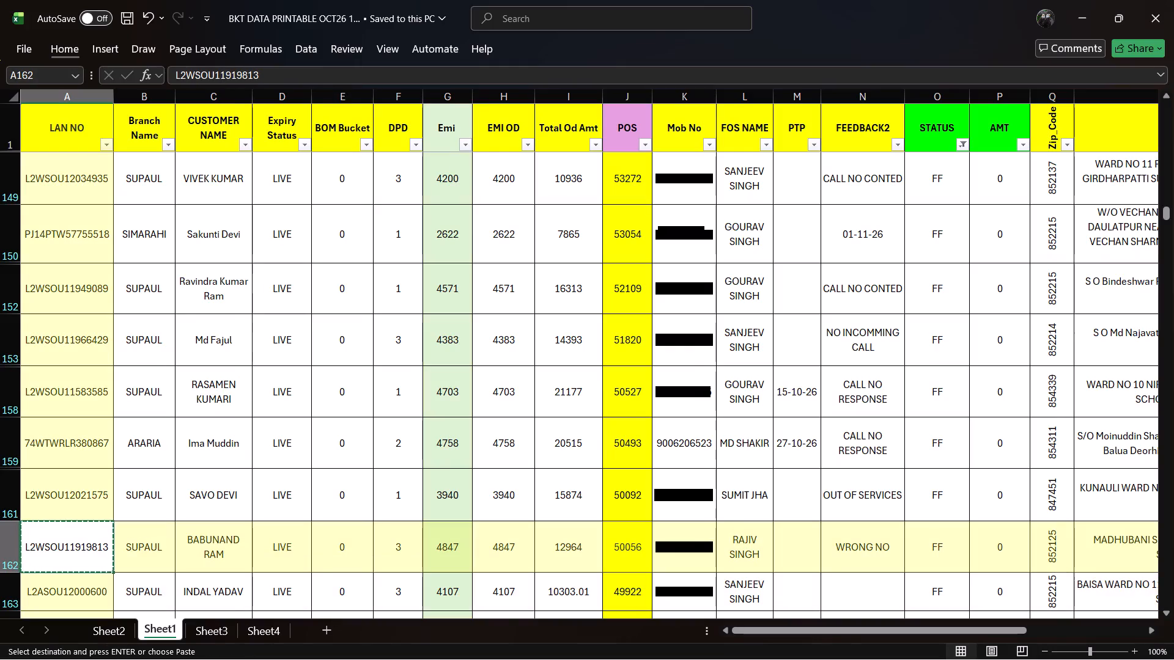
# Switch to the DMS agency portal in Chrome, search for the LAN number copied from row 162 and open its loan record.
pyautogui.press('super+Tab')
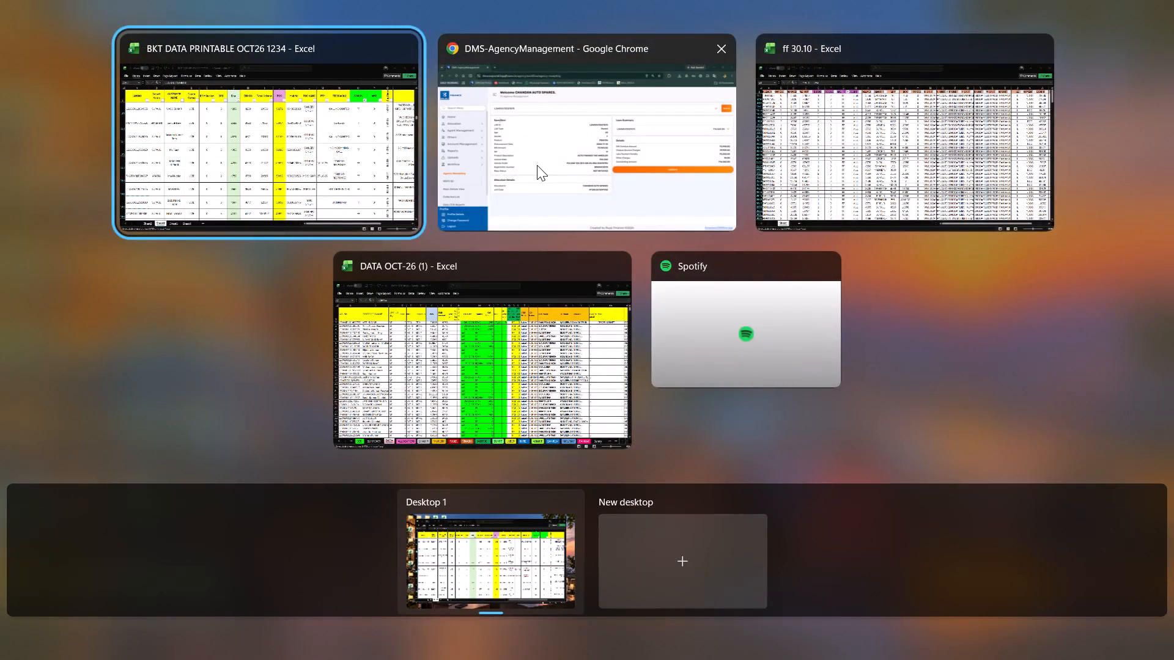
pyautogui.click(537, 165)
pyautogui.doubleClick(328, 171)
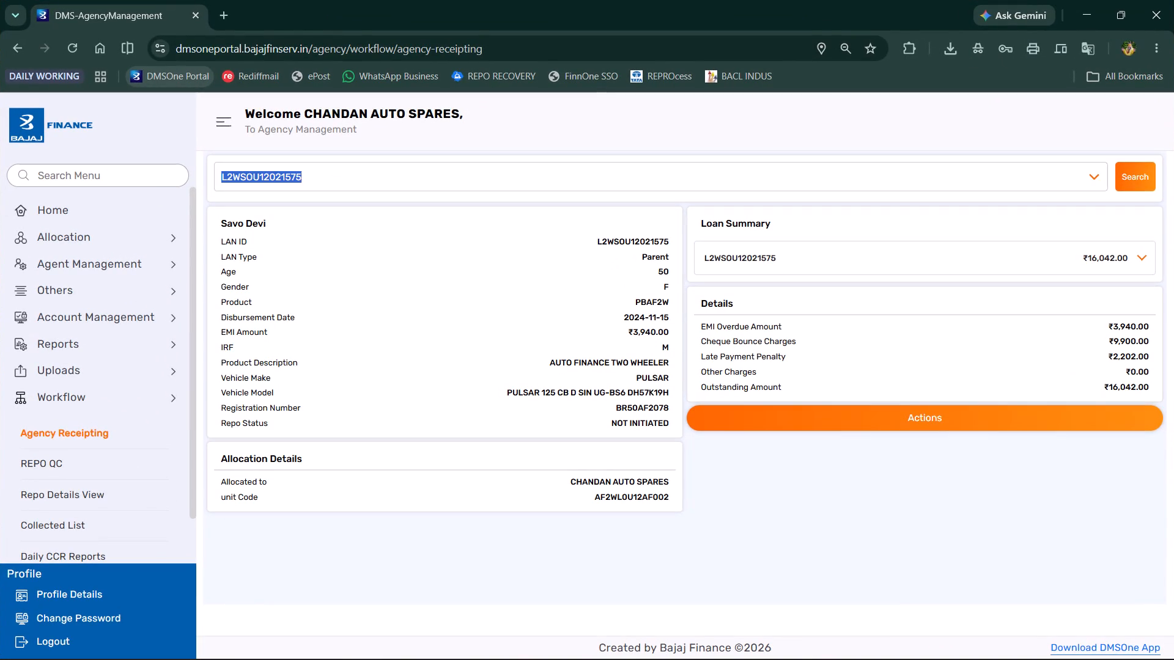
pyautogui.press('BackSpace')
pyautogui.hotkey('ctrl', 'v')
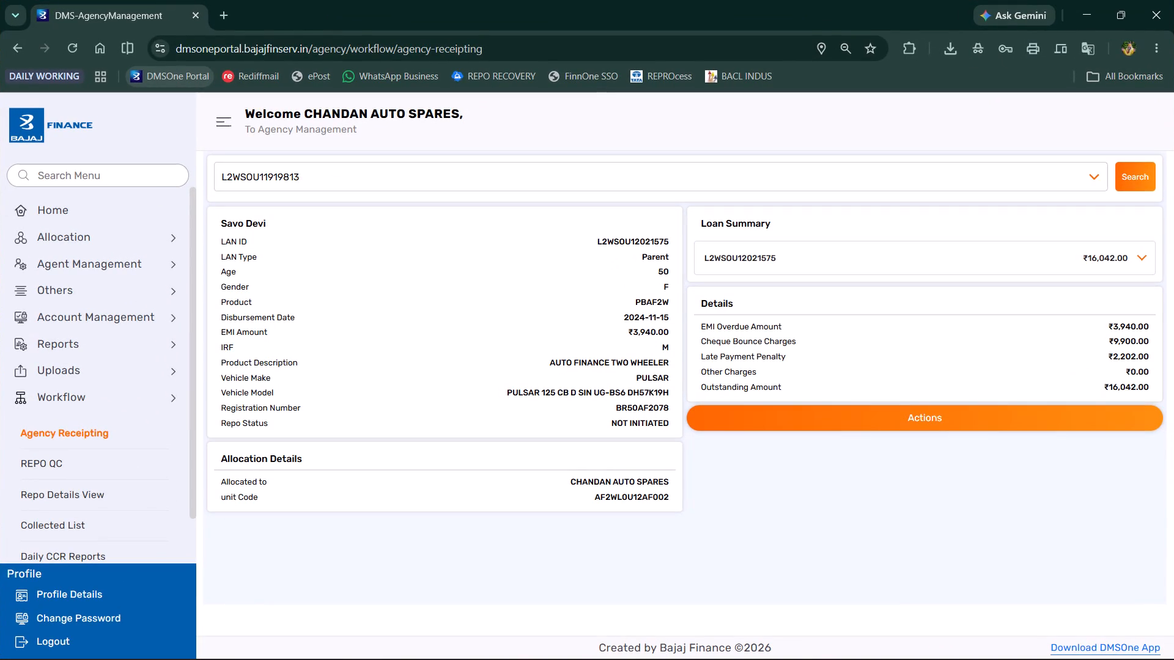
pyautogui.press('Return')
pyautogui.press('Return')
pyautogui.doubleClick(240, 229)
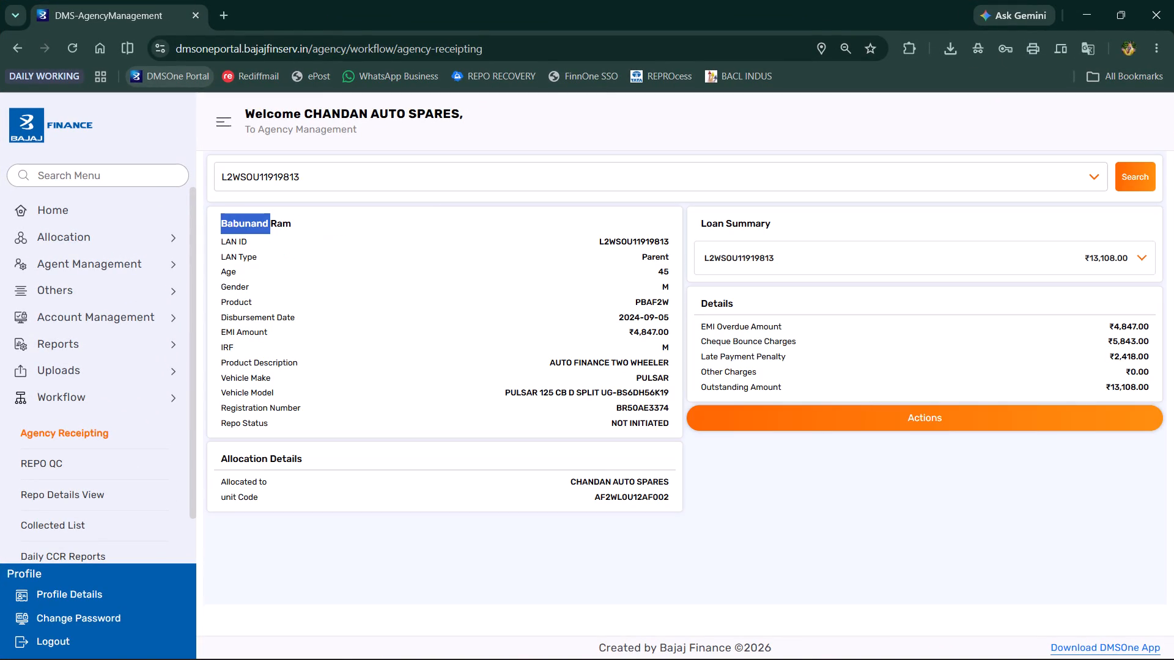
# Return to the BKT DATA PRINTABLE OCT26 1234 workbook in Excel and copy the LAN number in row 163.
pyautogui.press('super+Tab')
pyautogui.click(497, 158)
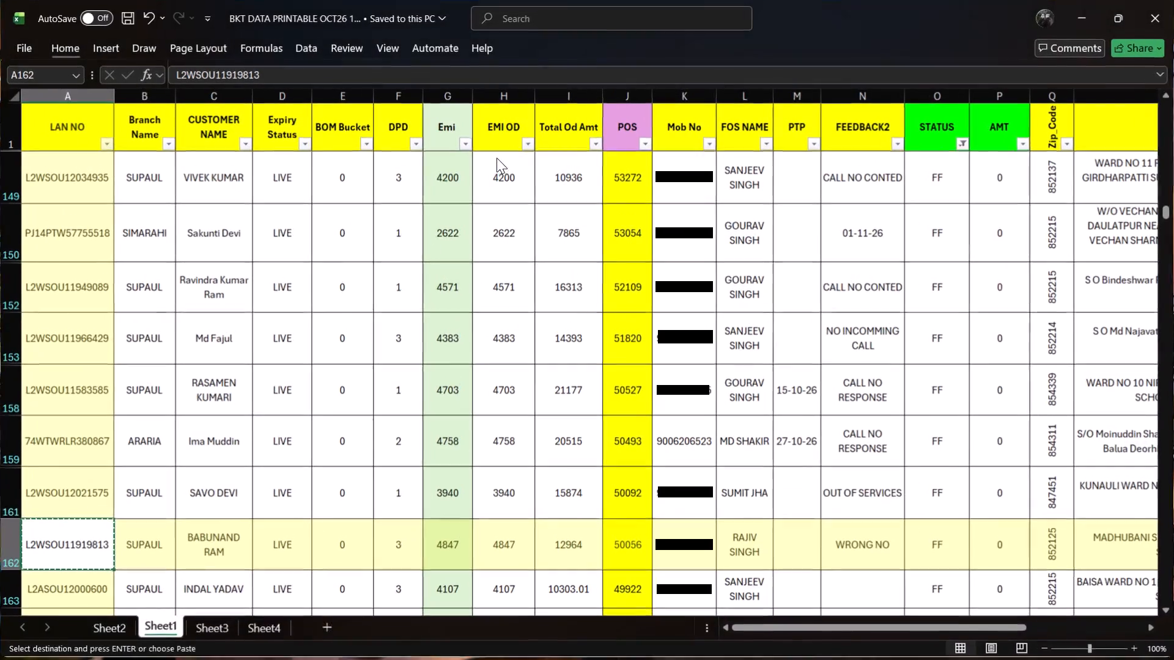
pyautogui.press('Down')
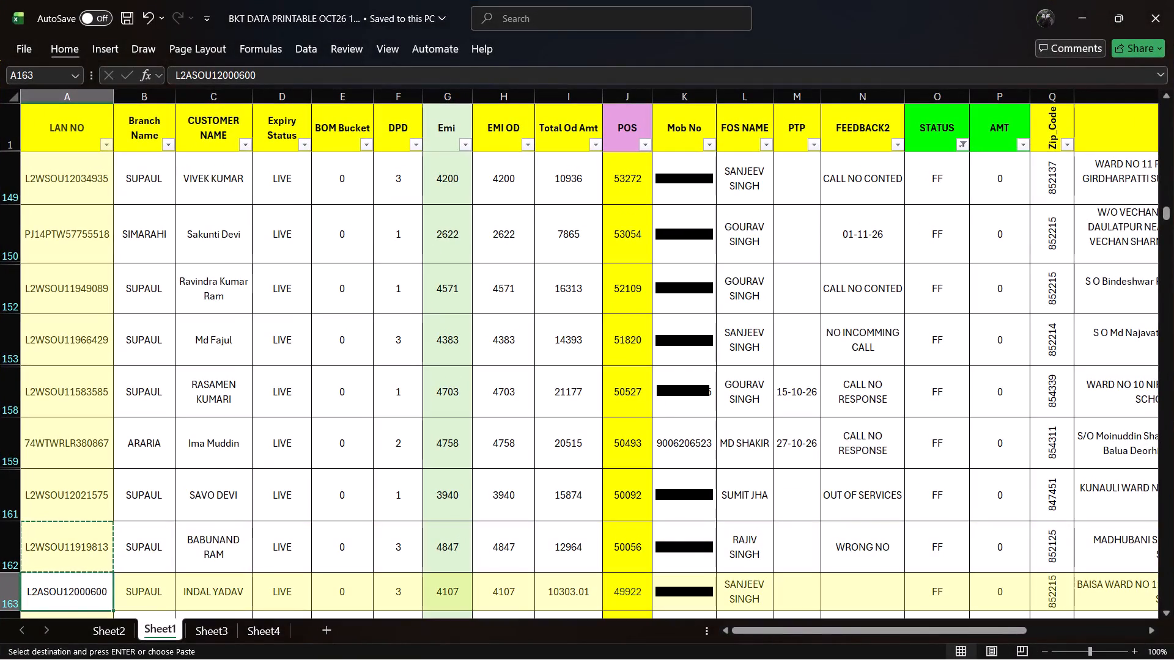
pyautogui.hotkey('ctrl', 'c')
# Switch to the DMS agency portal in Chrome, search for the LAN number copied from row 163 and open its loan record.
pyautogui.press('super+Tab')
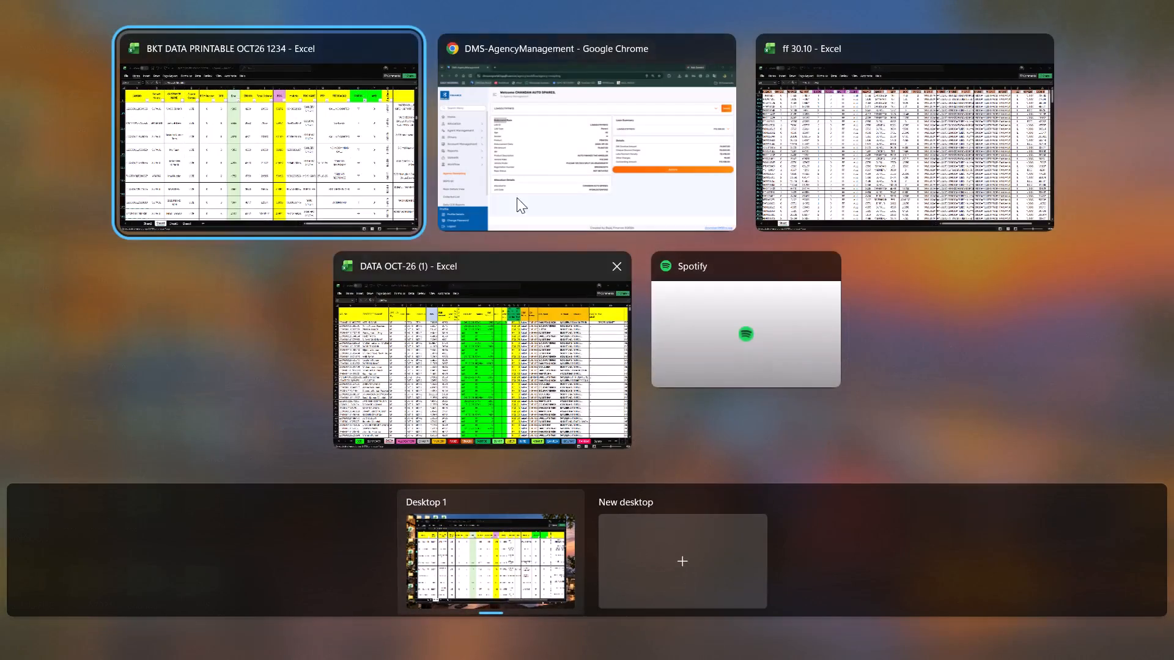
pyautogui.doubleClick(528, 174)
pyautogui.doubleClick(310, 174)
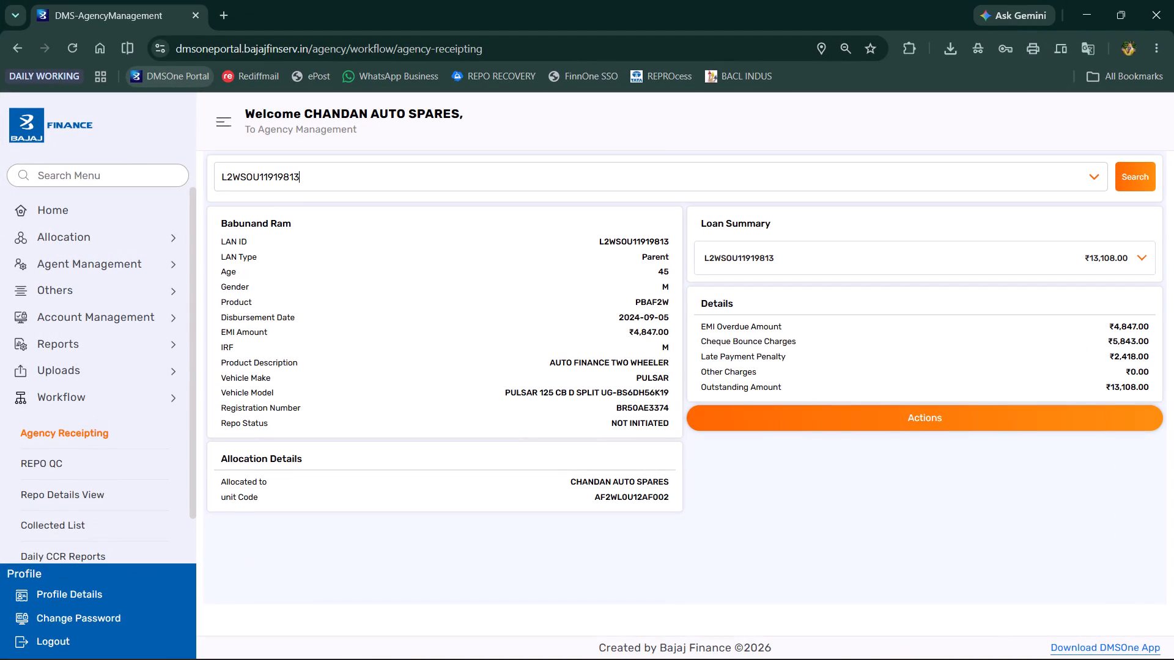
pyautogui.press('BackSpace')
pyautogui.hotkey('ctrl', 'v')
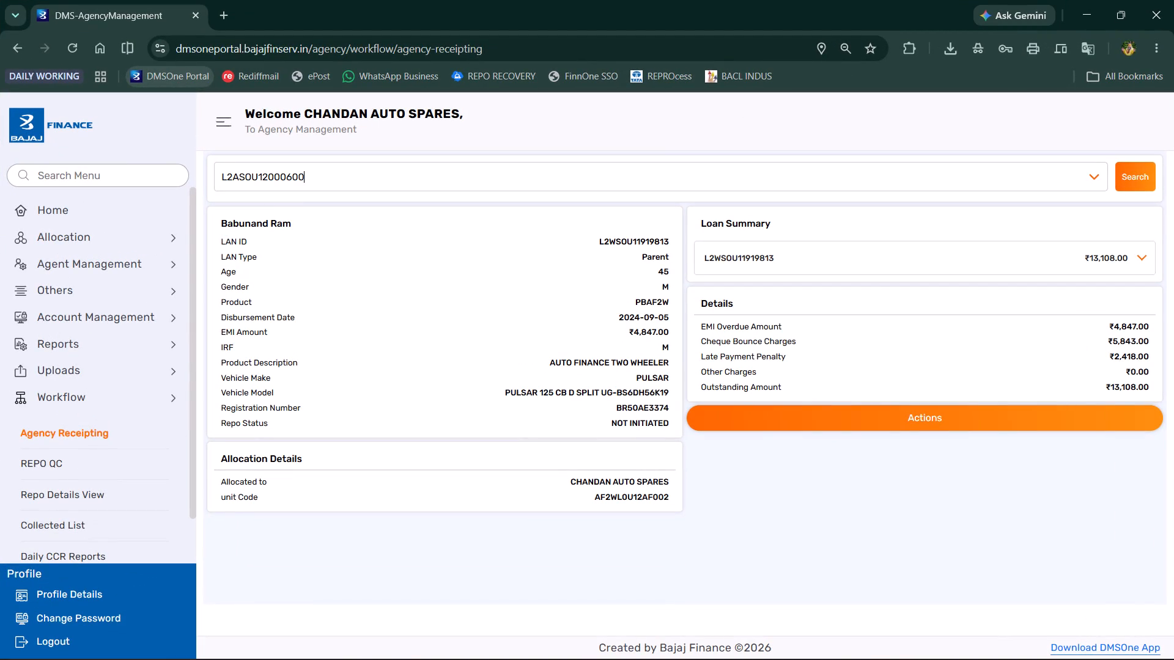
pyautogui.press('Return')
pyautogui.press('Return')
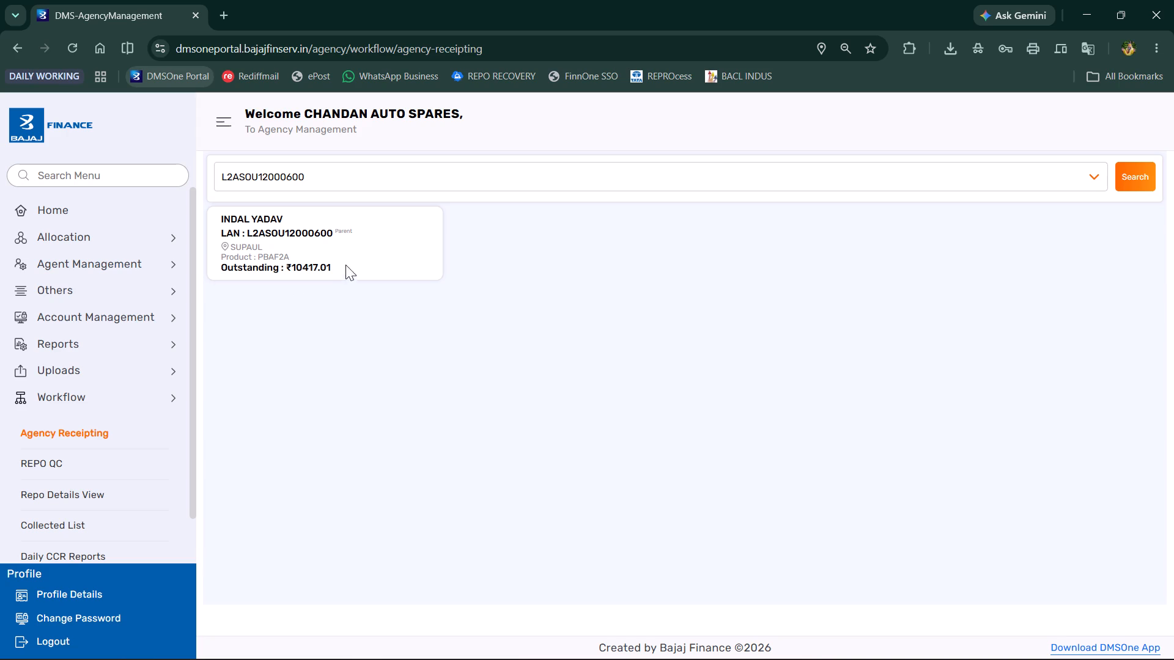
pyautogui.press('Return')
pyautogui.press('Return')
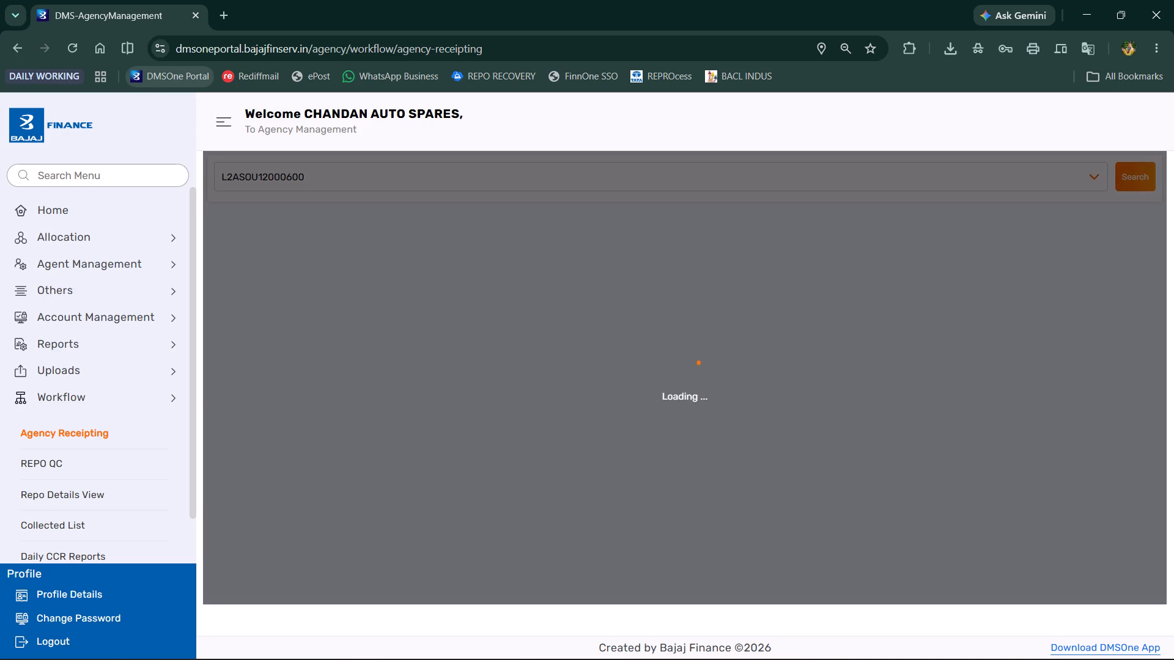
pyautogui.doubleClick(260, 233)
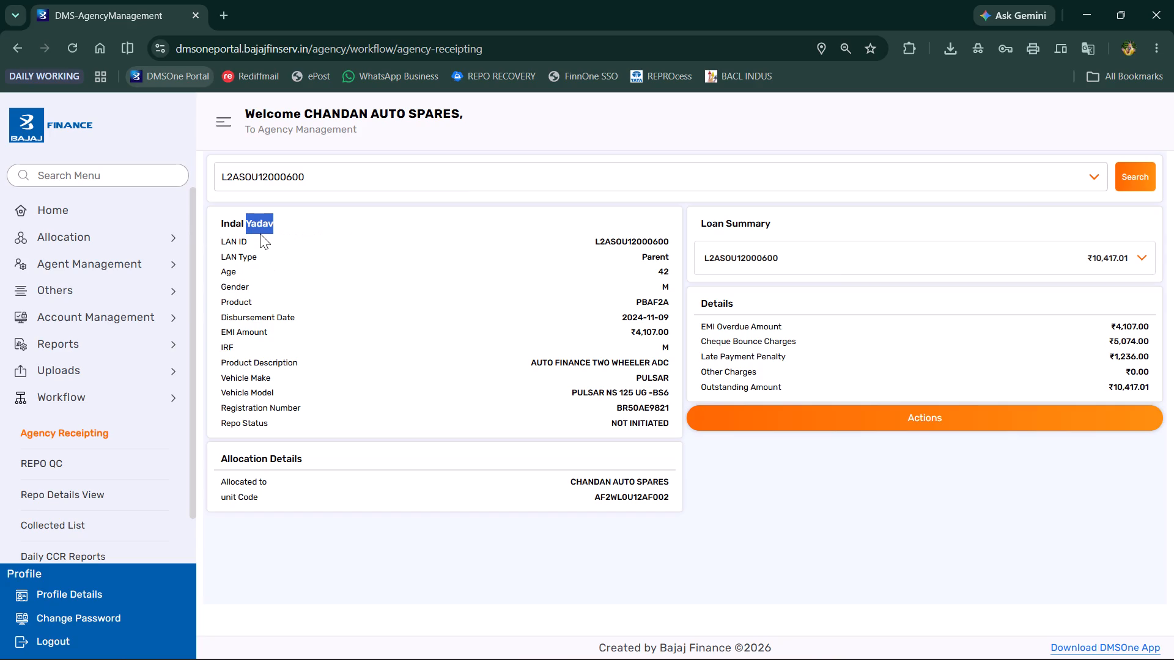
# Back in the BKT DATA PRINTABLE OCT26 1234 workbook in Excel, enter NO INCOMMING CALL as row 163's FEEDBACK2 and save the workbook.
pyautogui.press('super+Tab')
pyautogui.click(555, 142)
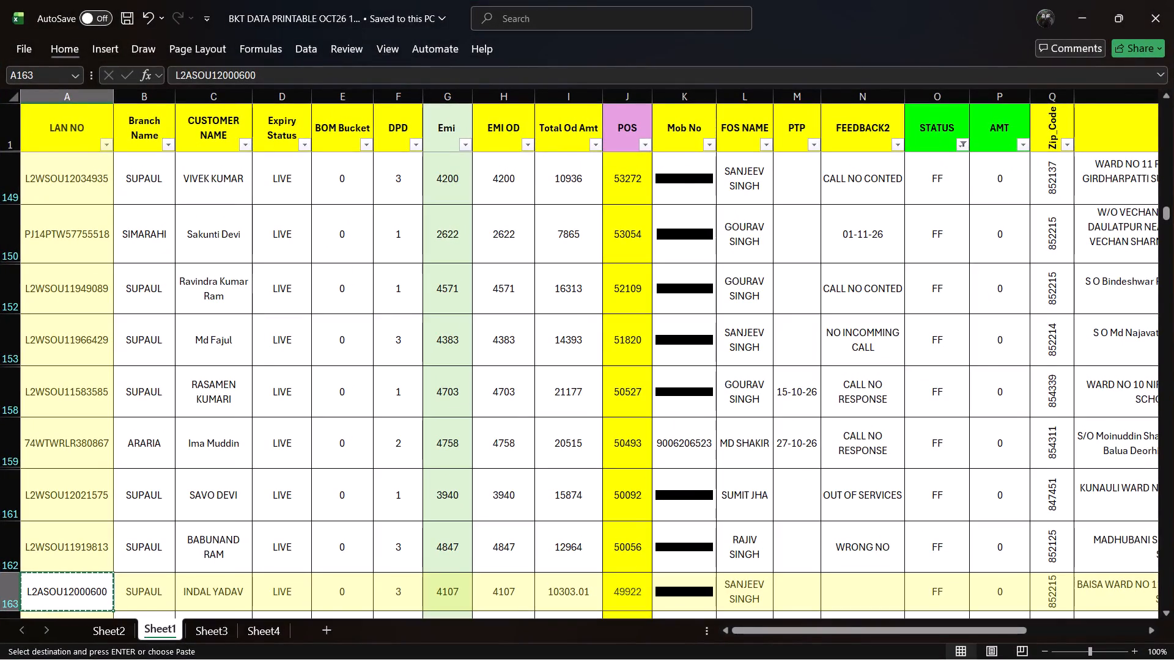
pyautogui.press('Right')
pyautogui.press('Right')
pyautogui.press('Right')
pyautogui.press('Right')
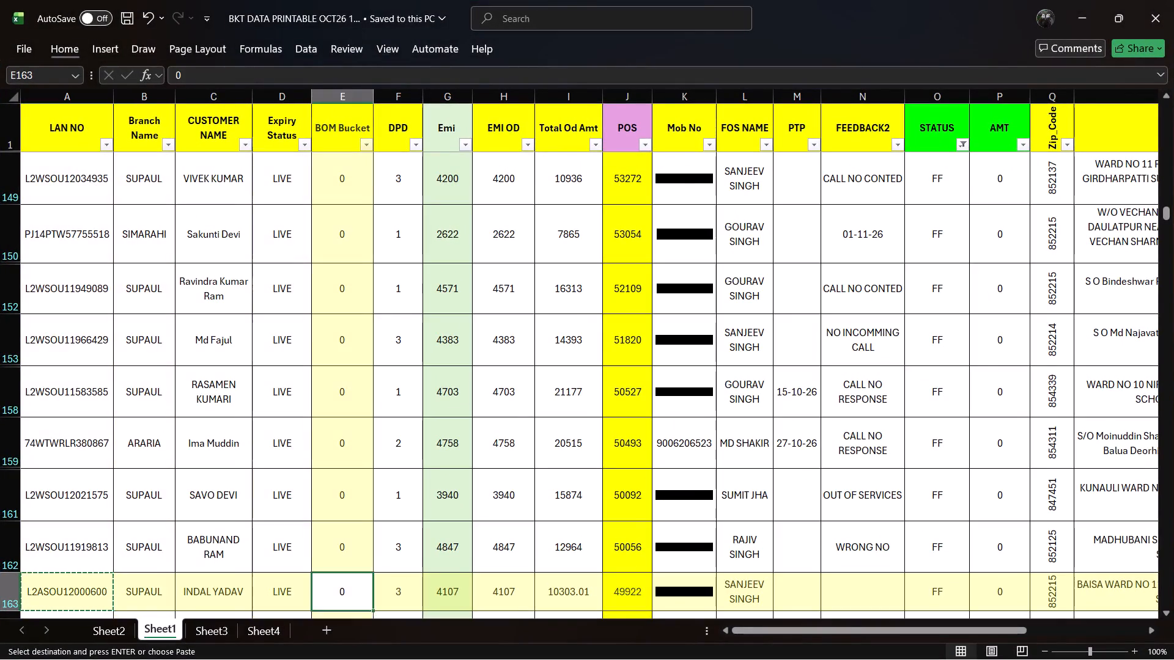
pyautogui.press('Right')
pyautogui.press('Right')
pyautogui.press('Right')
pyautogui.press('Right')
pyautogui.press('Right')
pyautogui.press('Right')
pyautogui.press('Right')
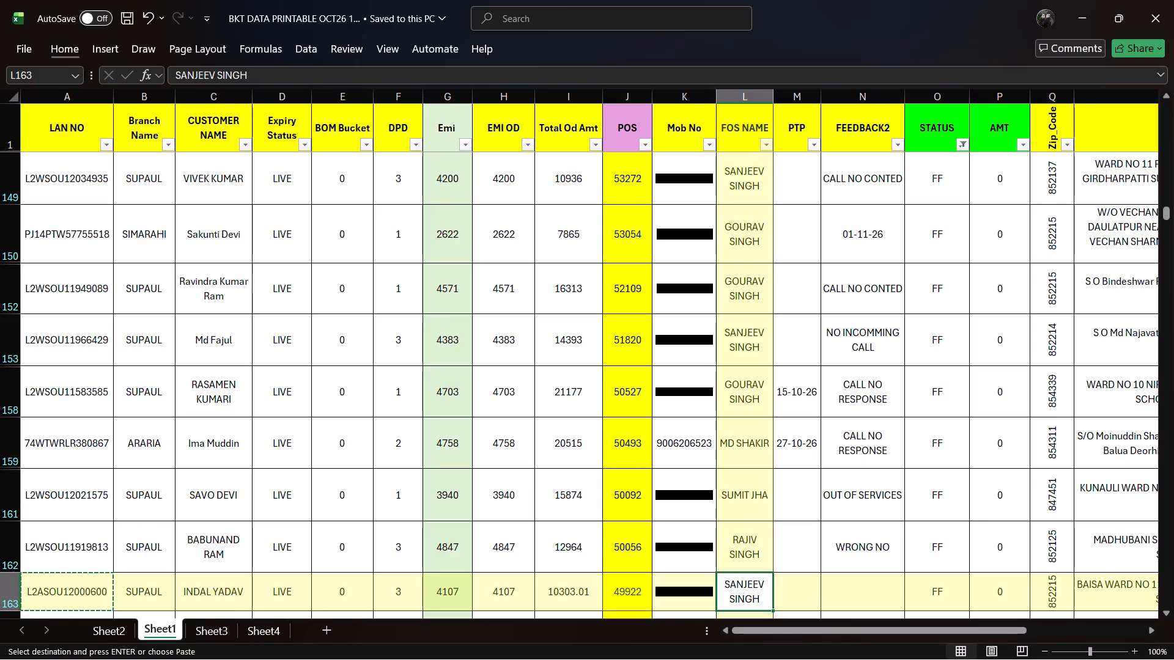
pyautogui.press('Right')
pyautogui.press('Right')
pyautogui.write('NO I')
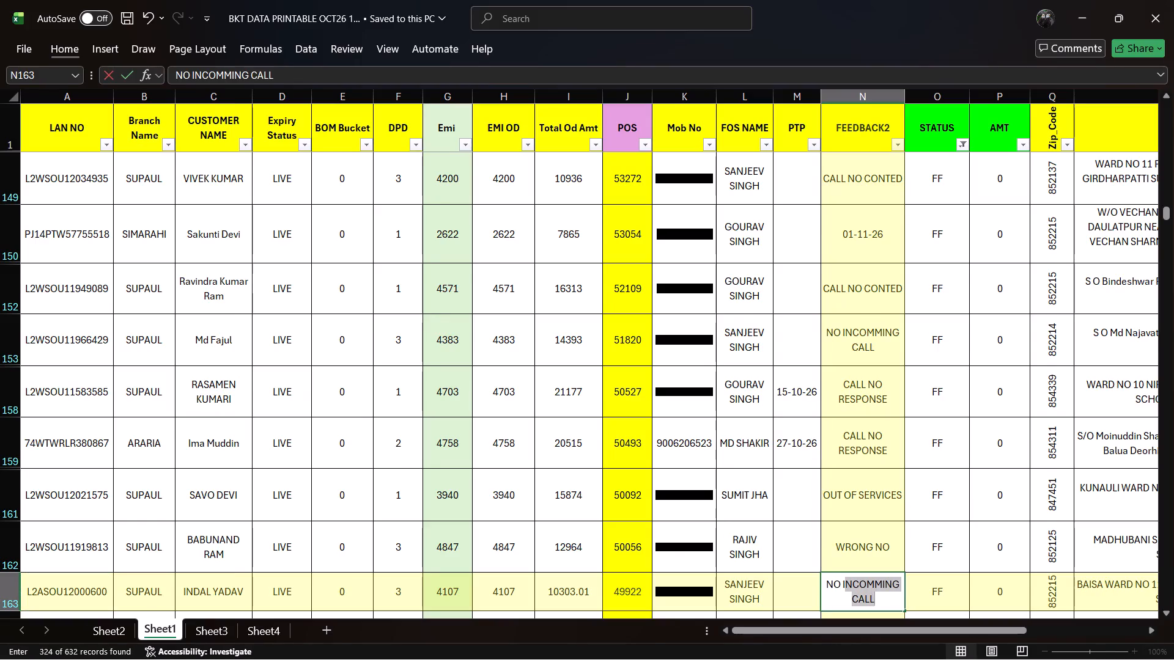
pyautogui.press('Down')
pyautogui.hotkey('ctrl', 's')
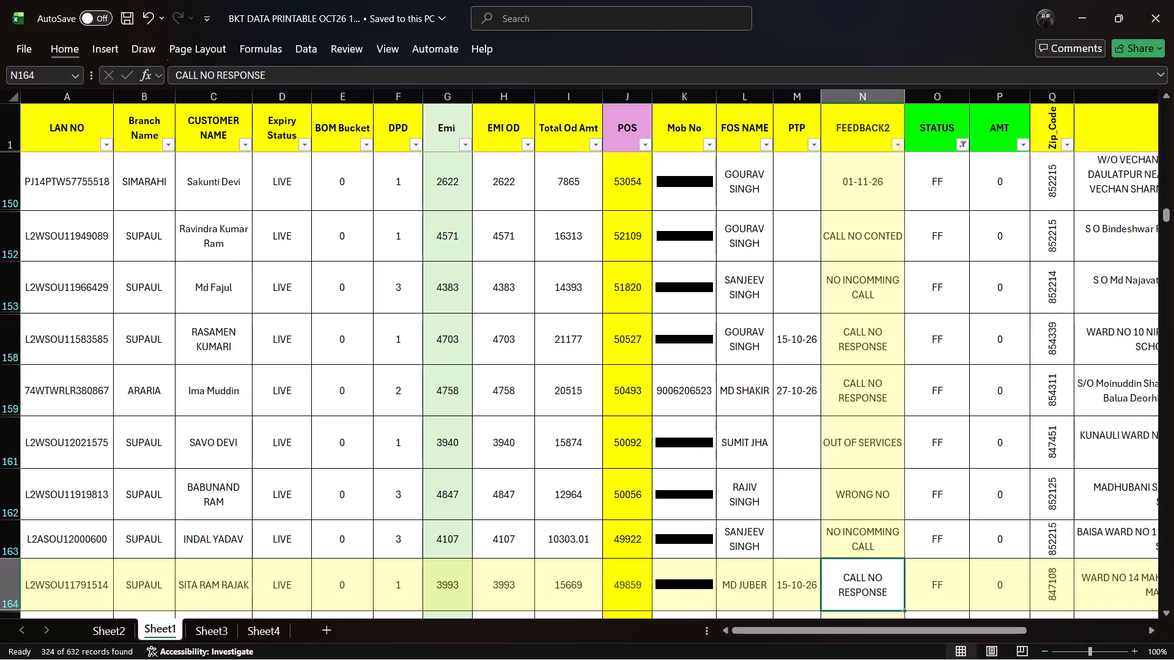
# Copy the LAN number of the account in row 164.
pyautogui.press('Left')
pyautogui.press('Left')
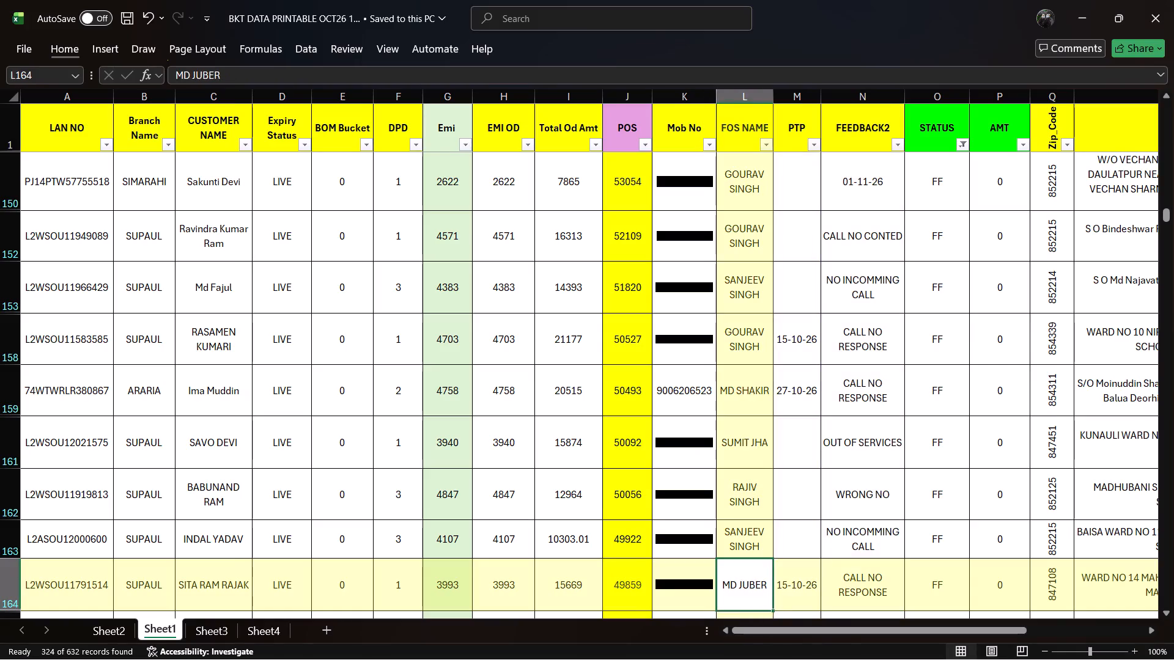
pyautogui.press('Left')
pyautogui.press('Left')
pyautogui.press('Left')
pyautogui.press('Left')
pyautogui.press('Left')
pyautogui.press('Left')
pyautogui.press('Left')
pyautogui.press('Left')
pyautogui.press('Left')
pyautogui.press('Left')
pyautogui.press('Left')
pyautogui.press('Left')
pyautogui.press('Left')
pyautogui.press('Left')
pyautogui.press('Left')
pyautogui.press('Left')
pyautogui.press('Left')
pyautogui.press('Left')
pyautogui.press('Left')
pyautogui.press('Left')
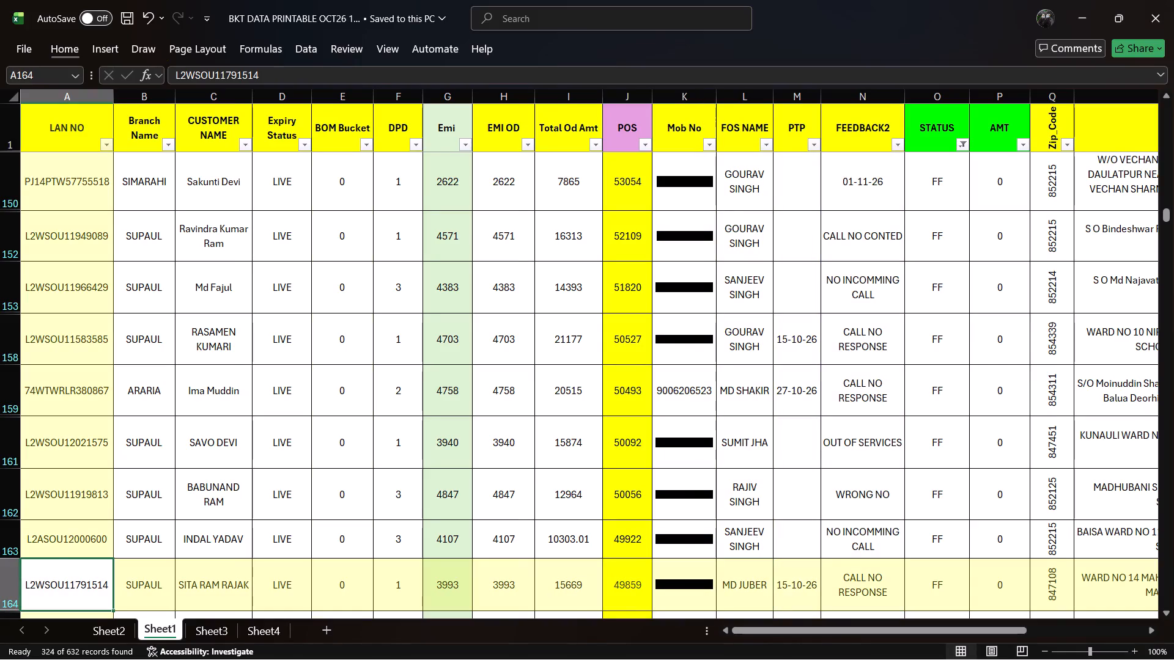
pyautogui.hotkey('ctrl', 'c')
# Switch to the DMS agency portal in Chrome, search for the LAN number copied from row 164 and open its loan record.
pyautogui.press('super+Tab')
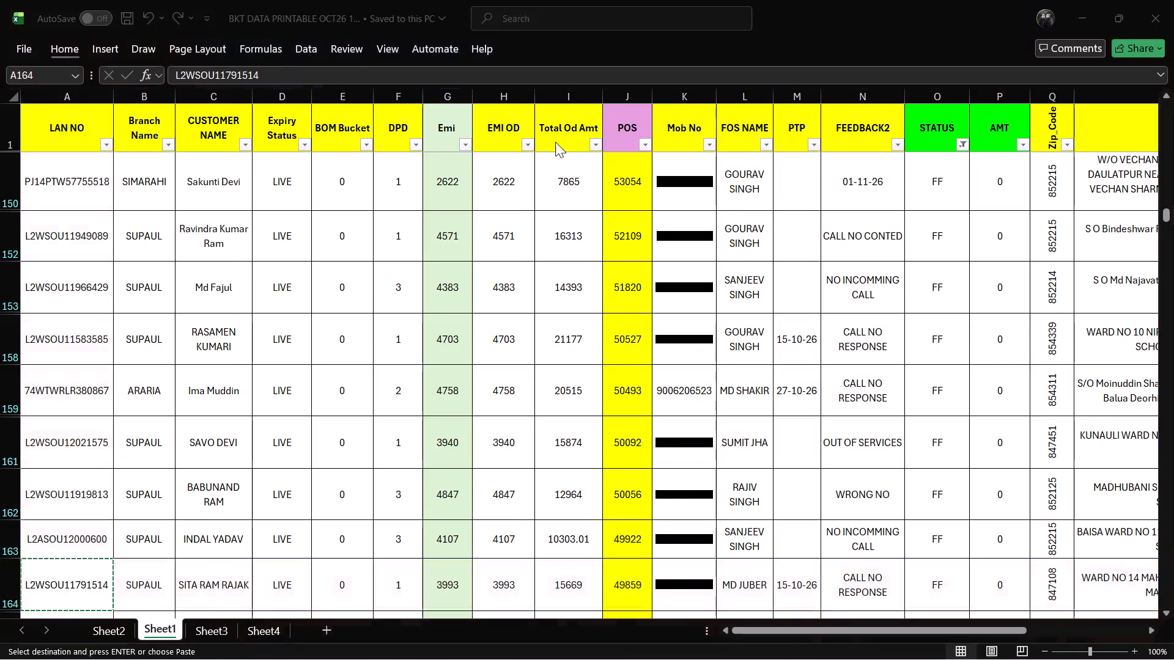
pyautogui.click(531, 170)
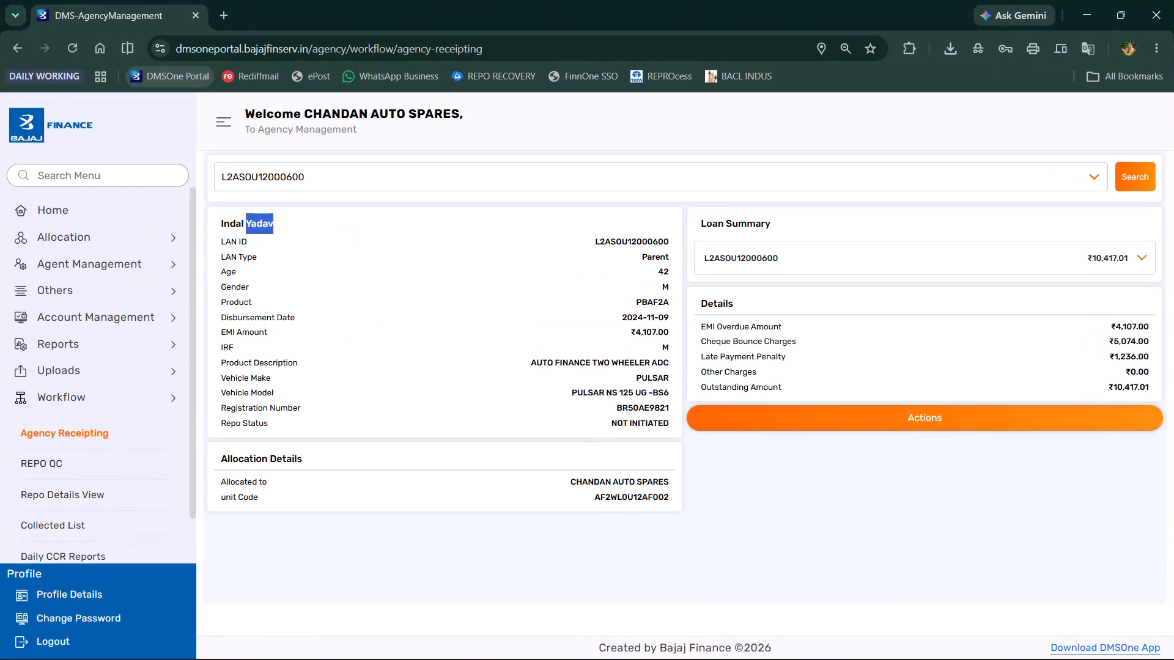
pyautogui.doubleClick(380, 179)
pyautogui.press('BackSpace')
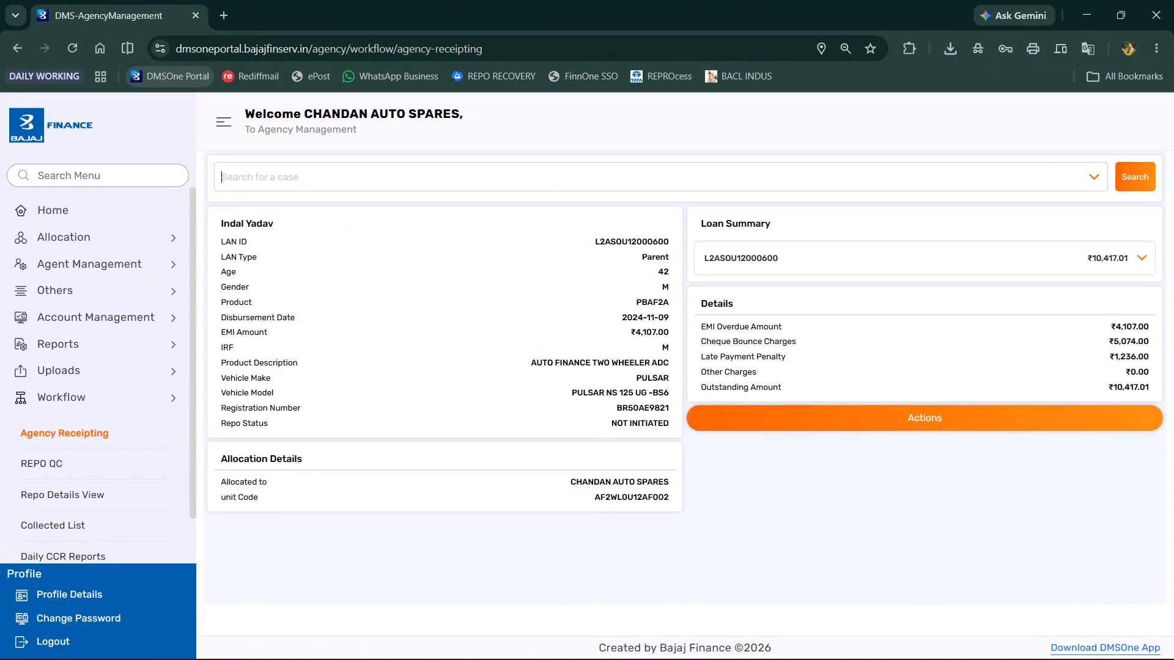
pyautogui.hotkey('ctrl', 'v')
pyautogui.press('Return')
pyautogui.press('Return')
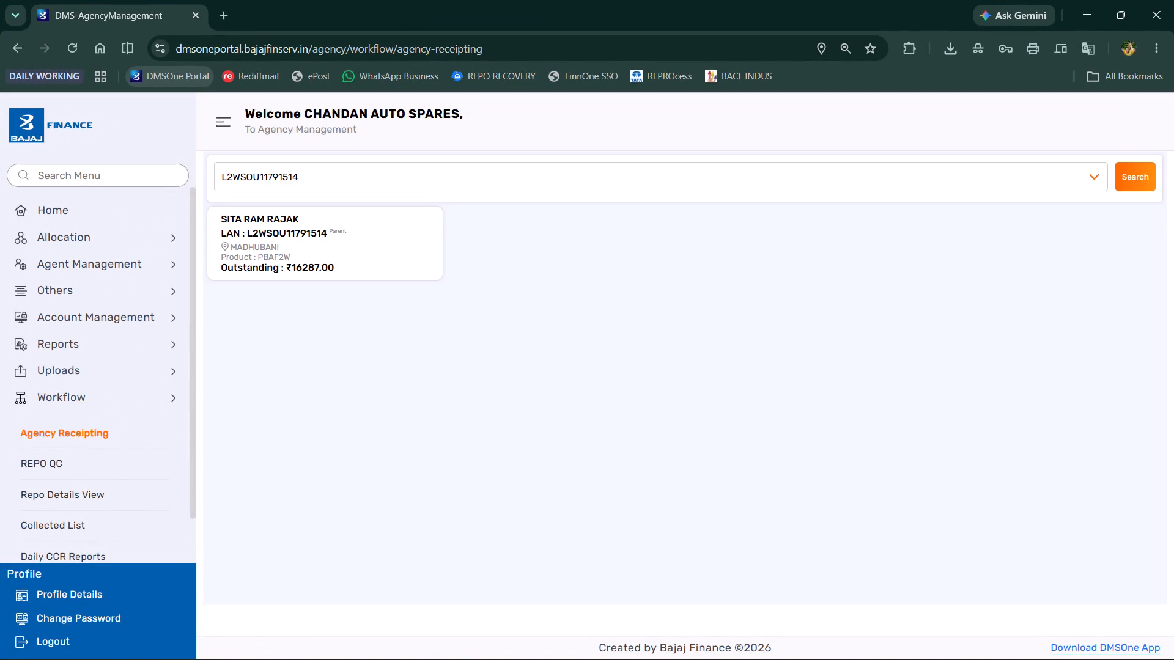
pyautogui.doubleClick(295, 234)
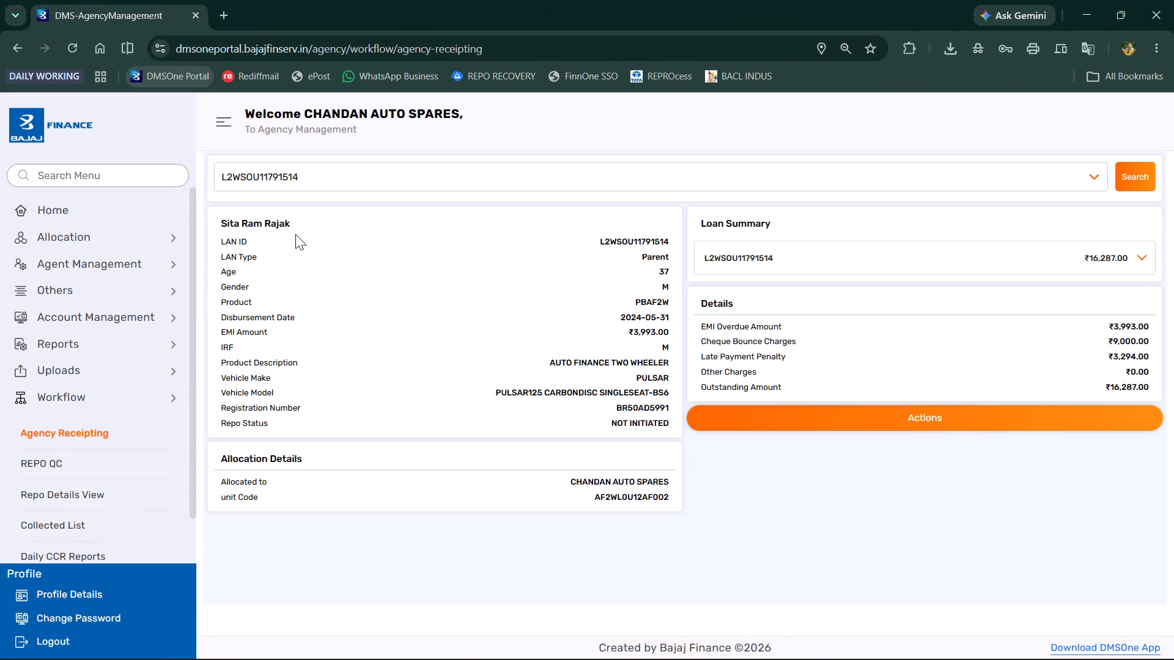
# Return to the BKT DATA PRINTABLE OCT26 1234 workbook in Excel and go to the Mob No cell in row 164.
pyautogui.press('super+Tab')
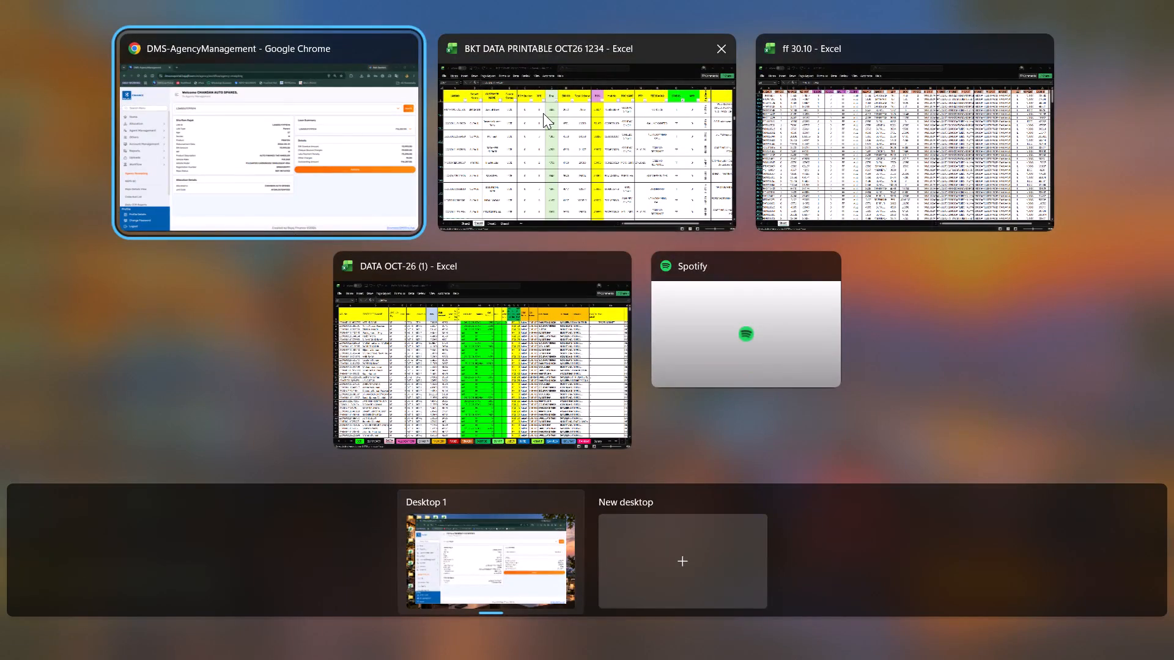
pyautogui.click(543, 113)
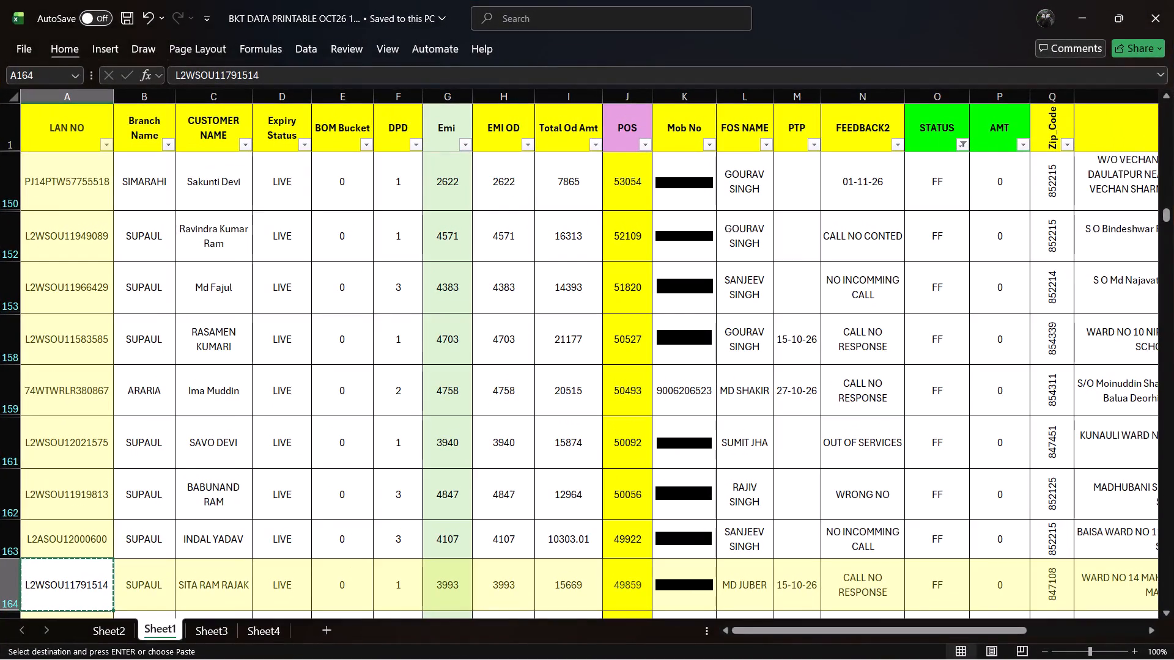
pyautogui.click(684, 601)
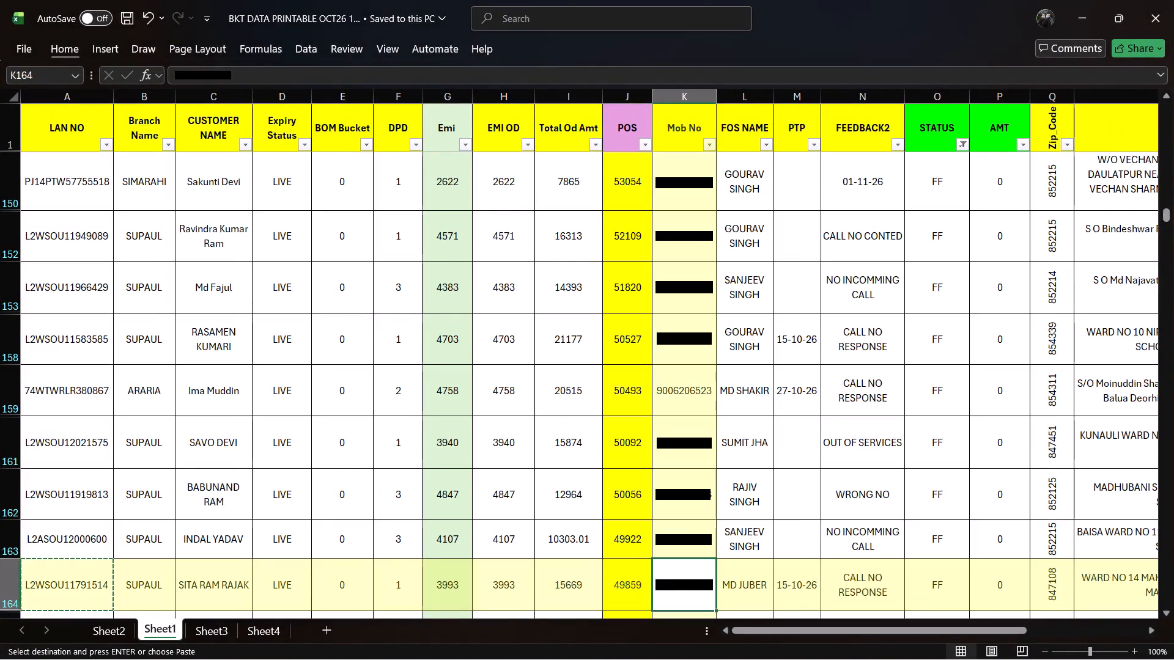
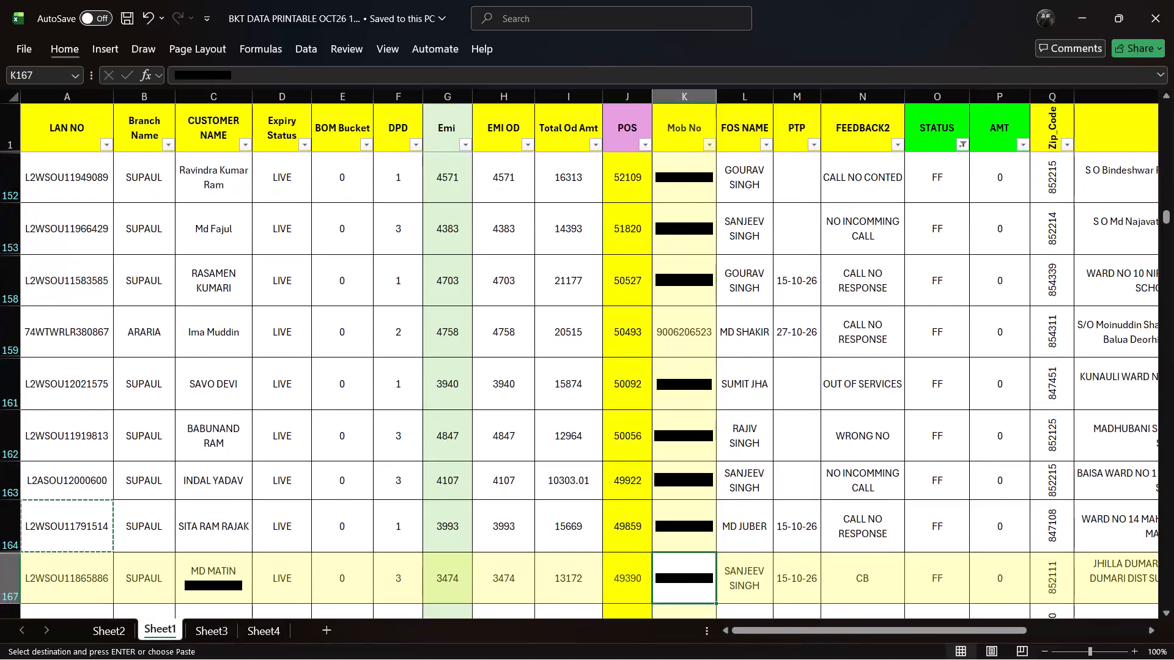
# Go back to the Mob No cell of the account in row 164.
pyautogui.press('Up')
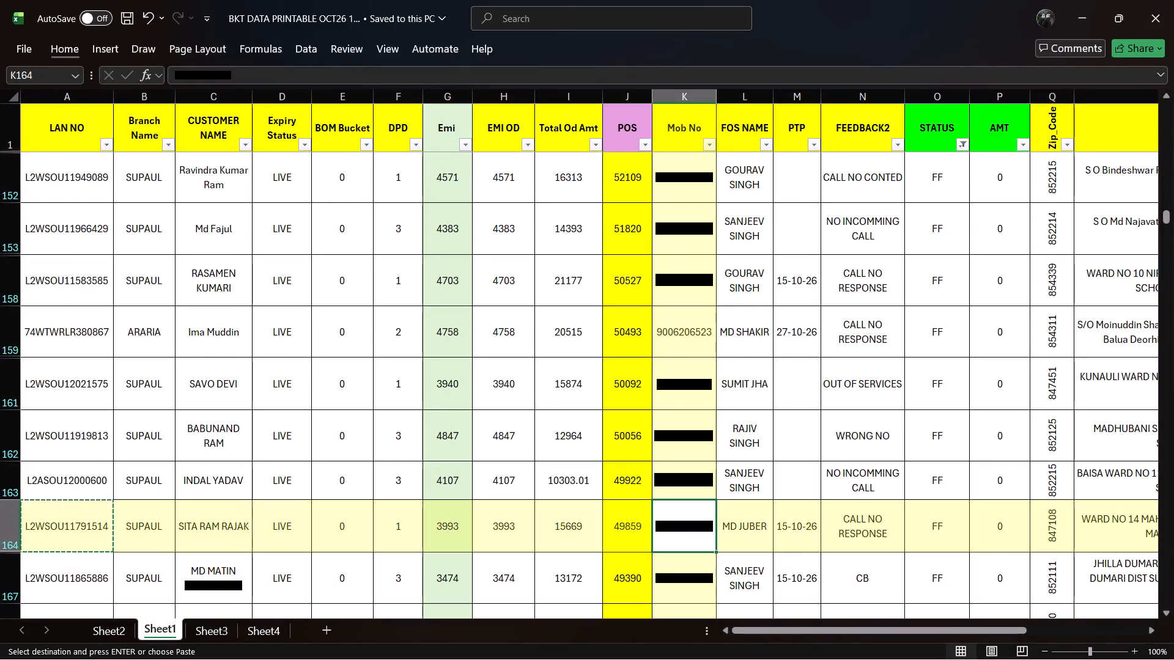